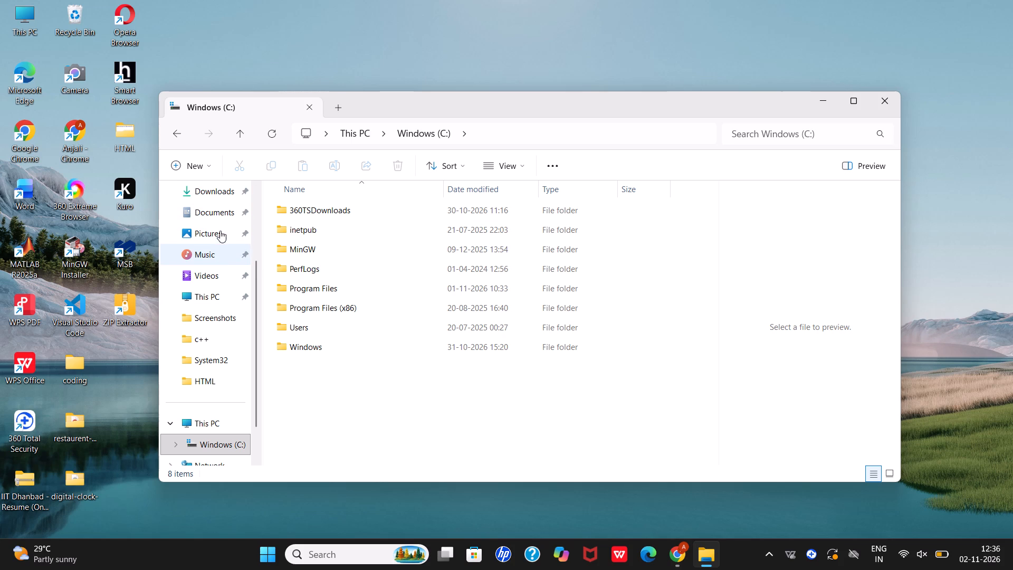
click(217, 190)
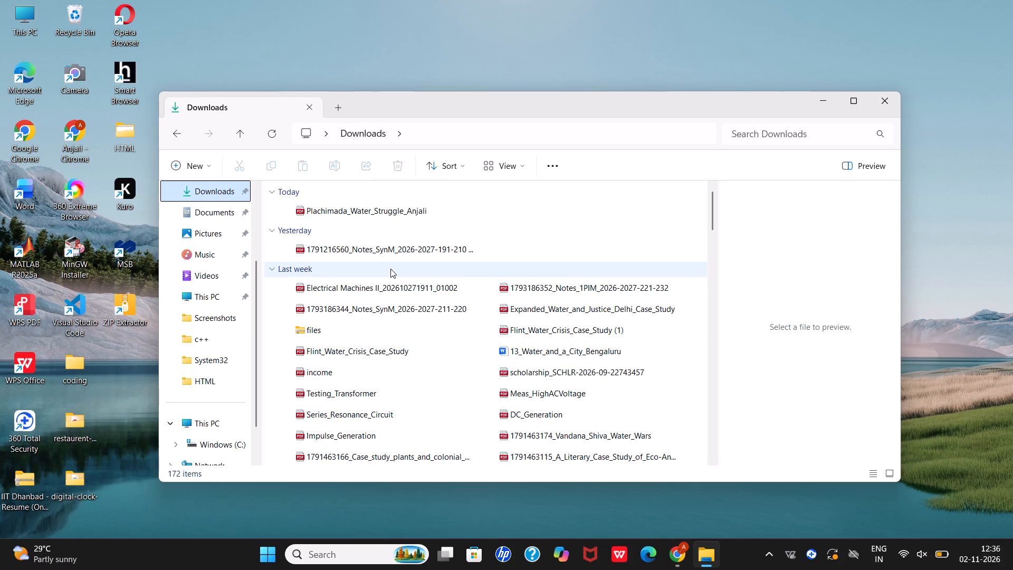
right_click(422, 217)
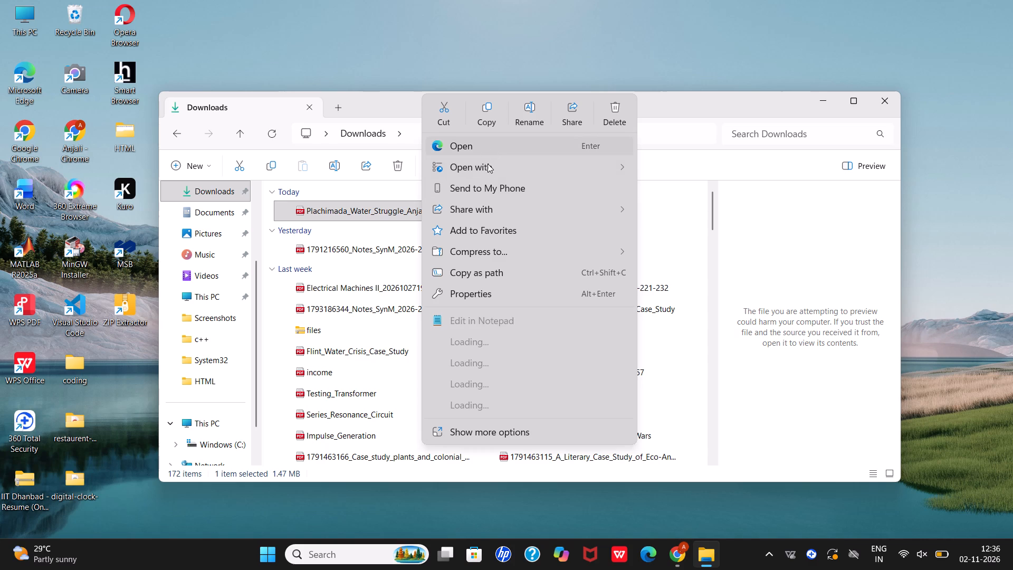
click(493, 173)
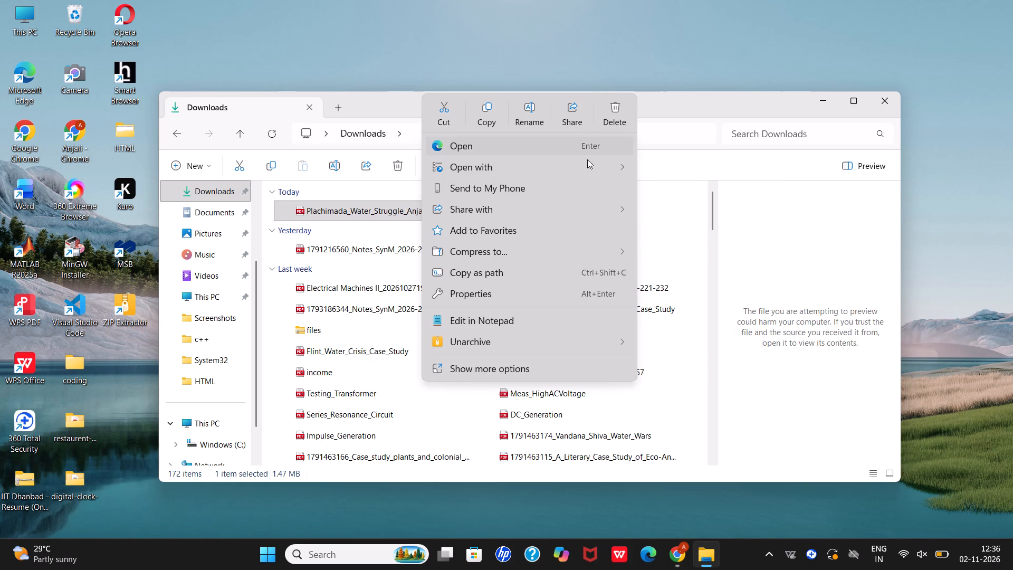
click(696, 270)
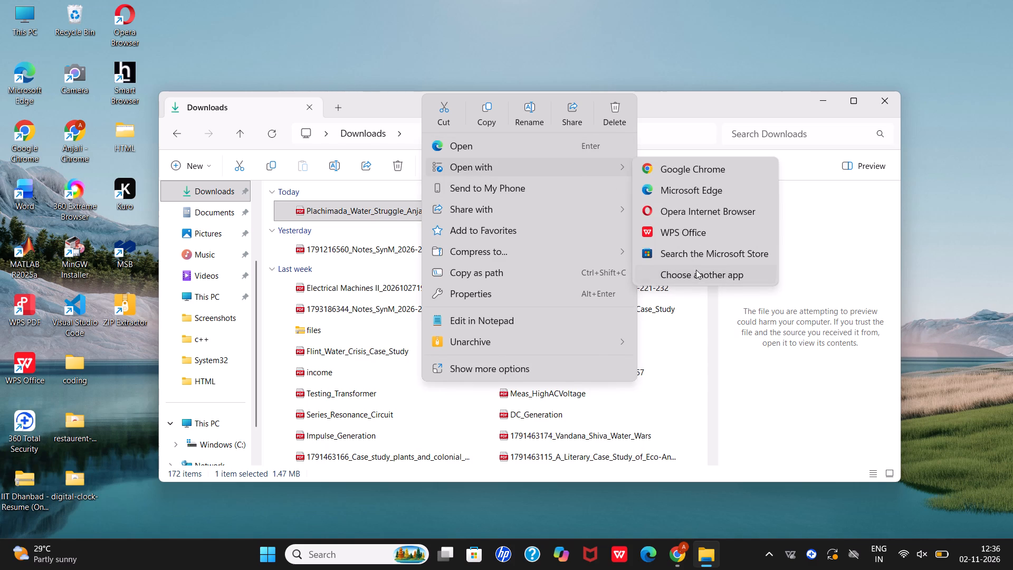
scroll(514, 272, down, 6)
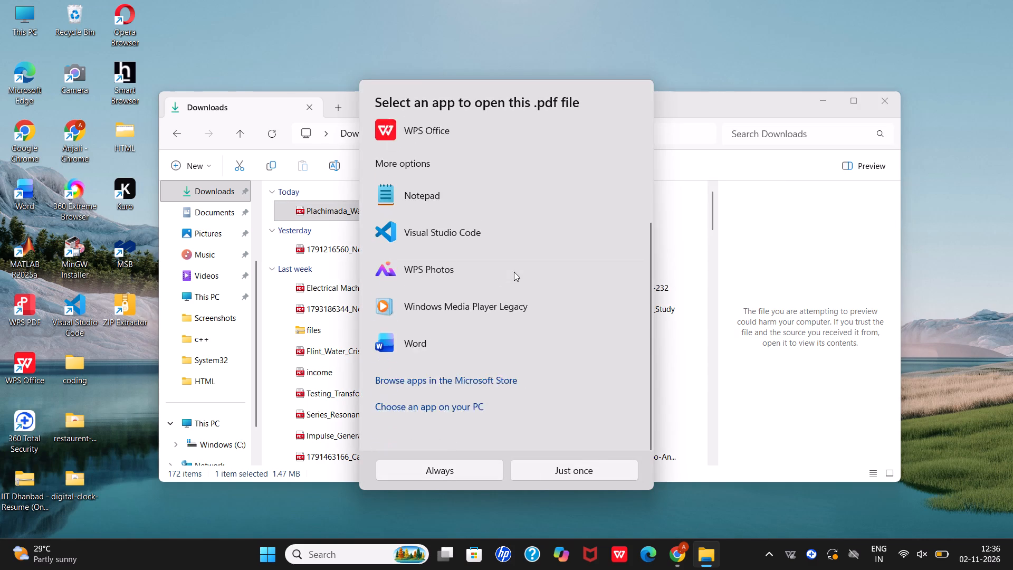
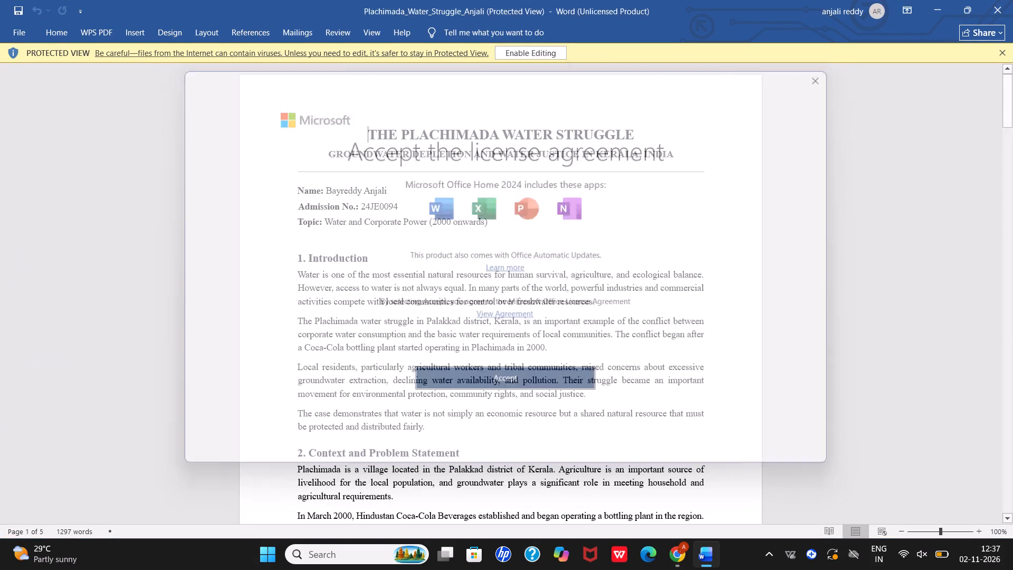
Enable editing for the protected Plachimada Water Struggle document.
click(543, 50)
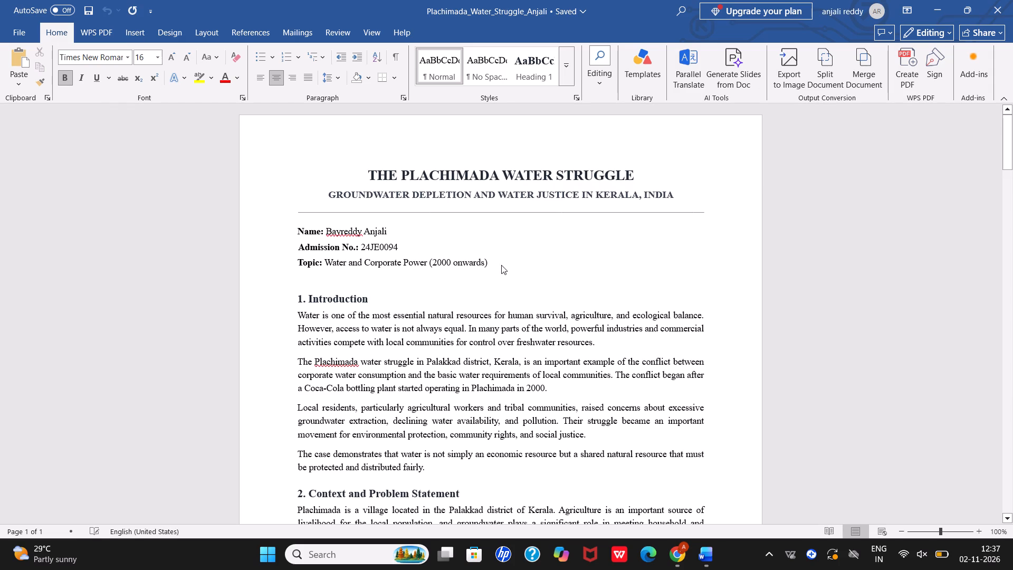
Delete the Topic line under the admission number, keeping one blank line before the Introduction heading.
drag(501, 265, 292, 266)
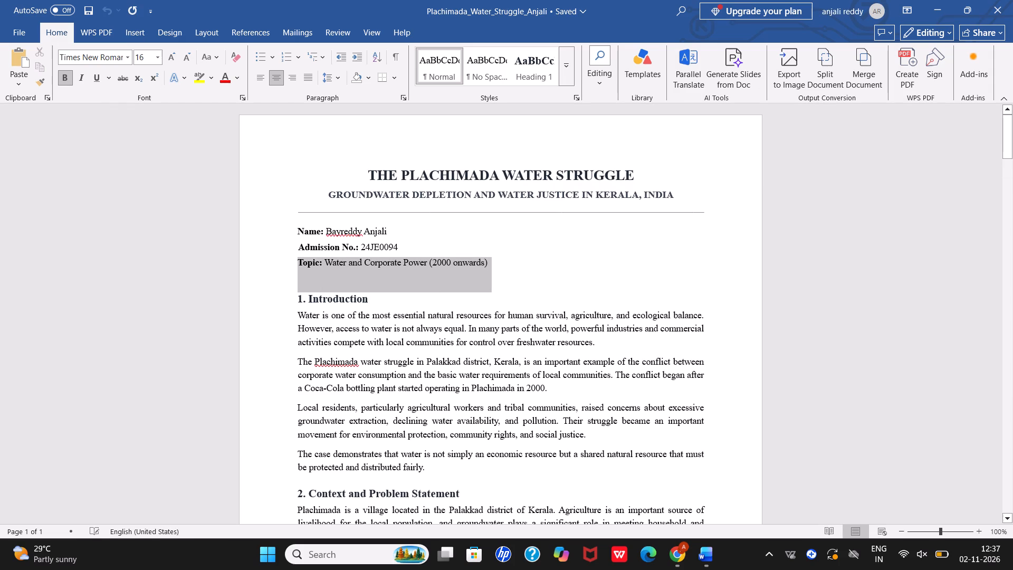
drag(292, 266, 295, 267)
key(BackSpace)
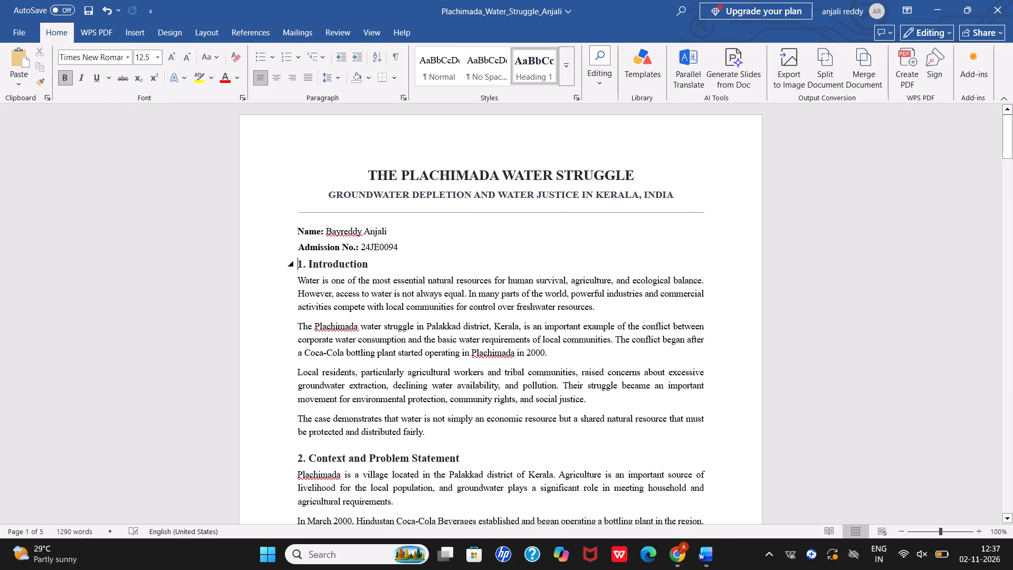
click(437, 240)
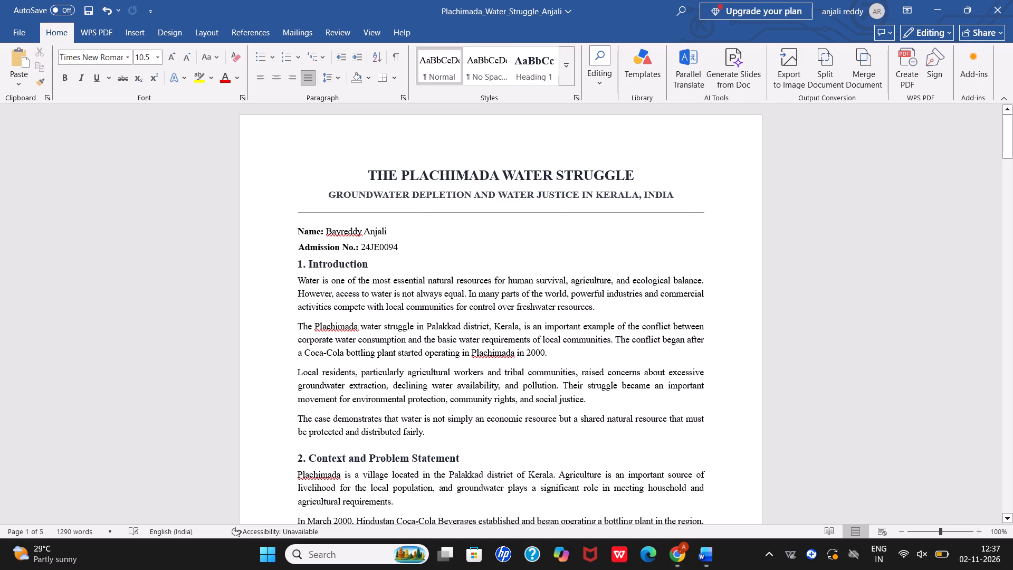
click(408, 249)
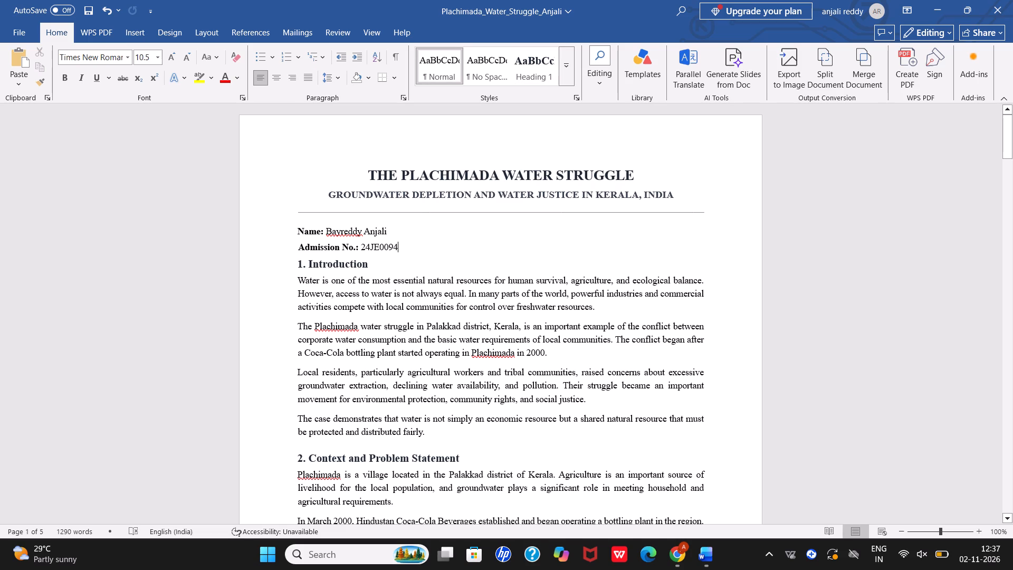
key(Return)
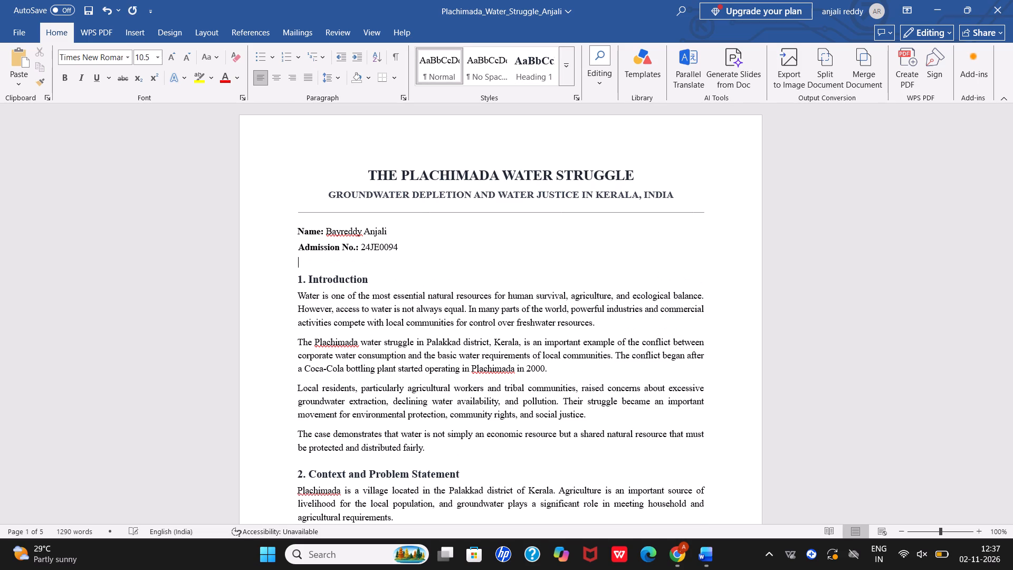
Remove the centred page number from the document's footer, working in the footer of the last page.
scroll(425, 244, down, 4)
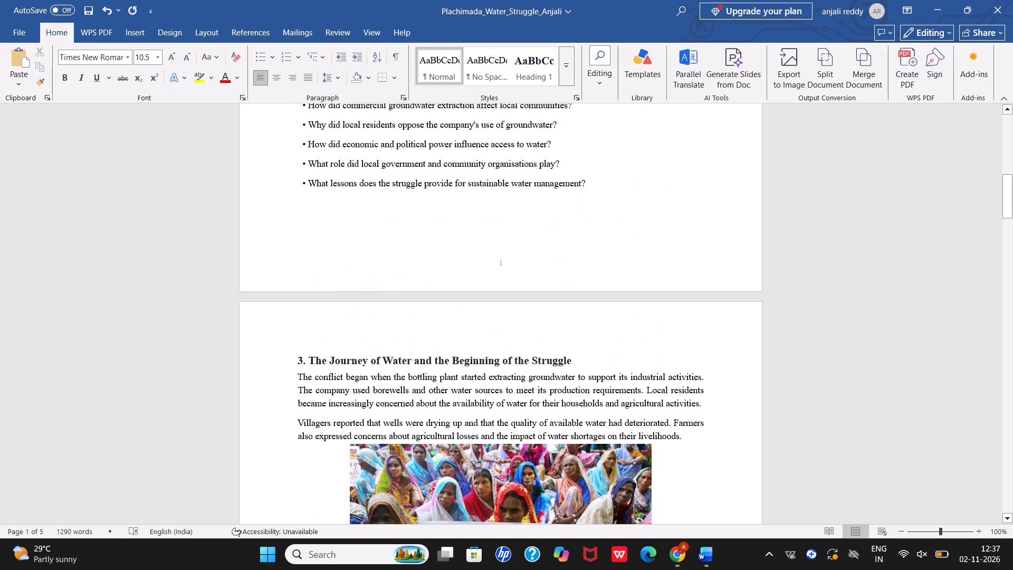
scroll(425, 244, down, 4)
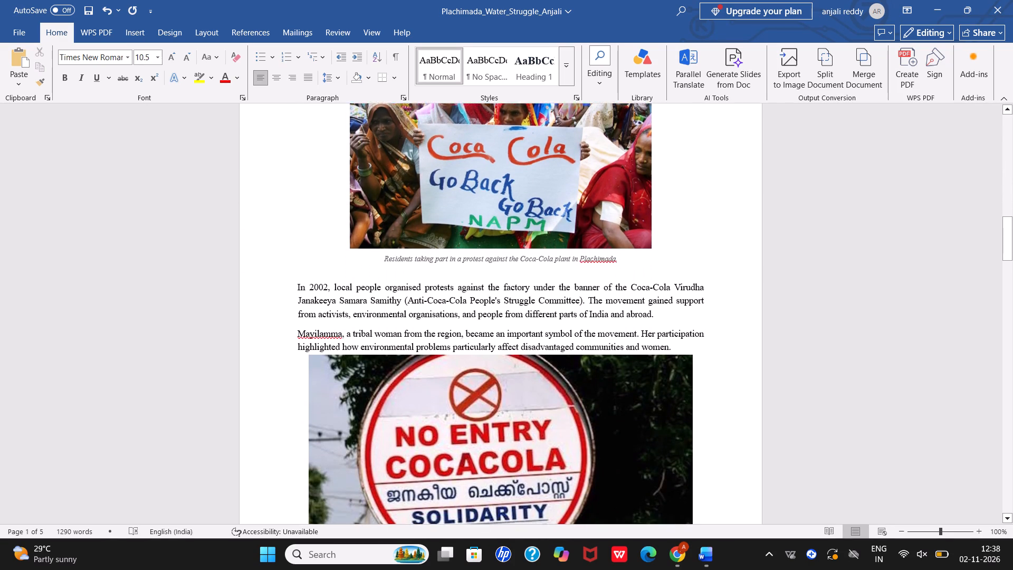
scroll(425, 244, down, 5)
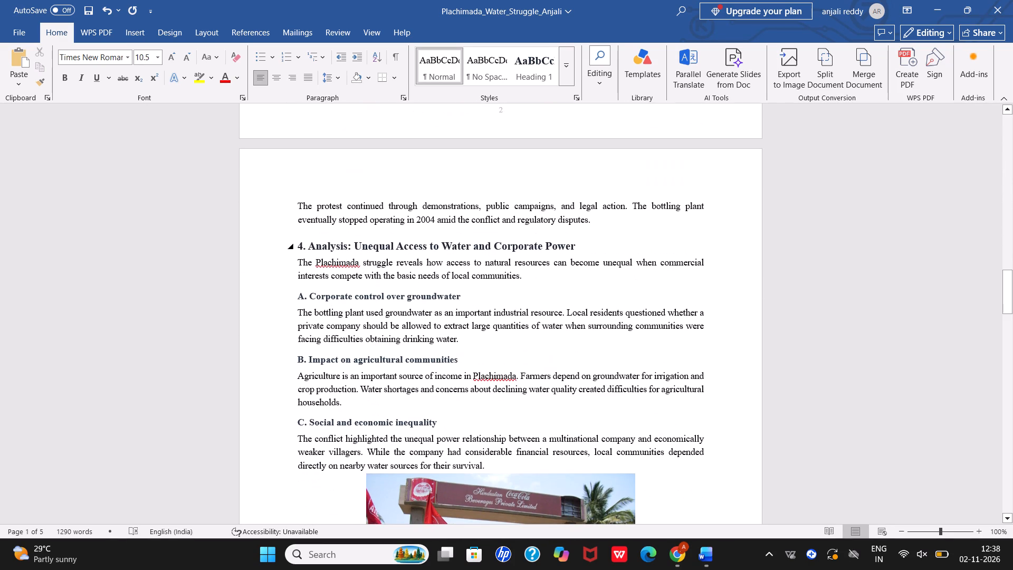
scroll(425, 244, down, 2)
scroll(419, 434, down, 3)
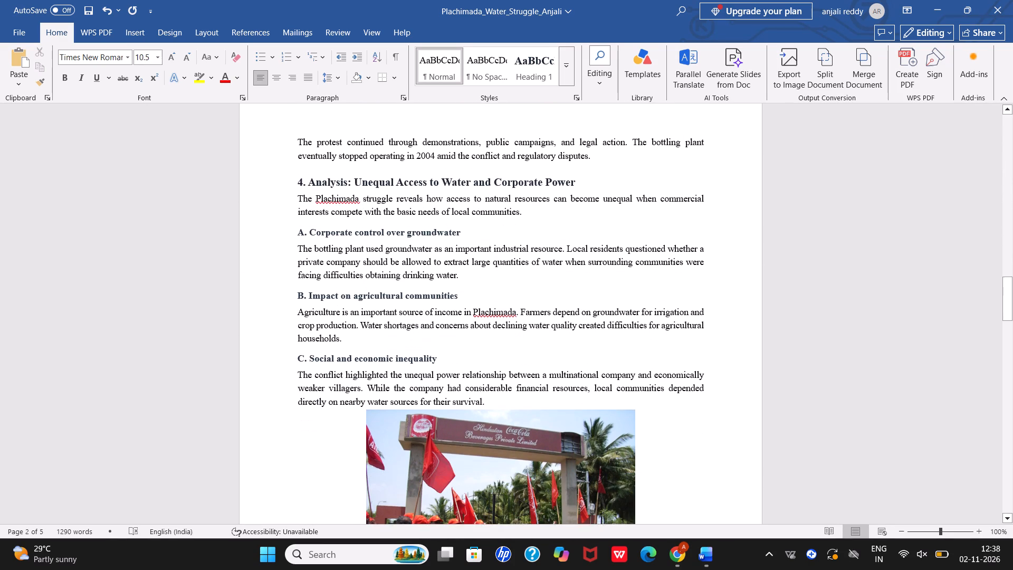
scroll(419, 434, down, 4)
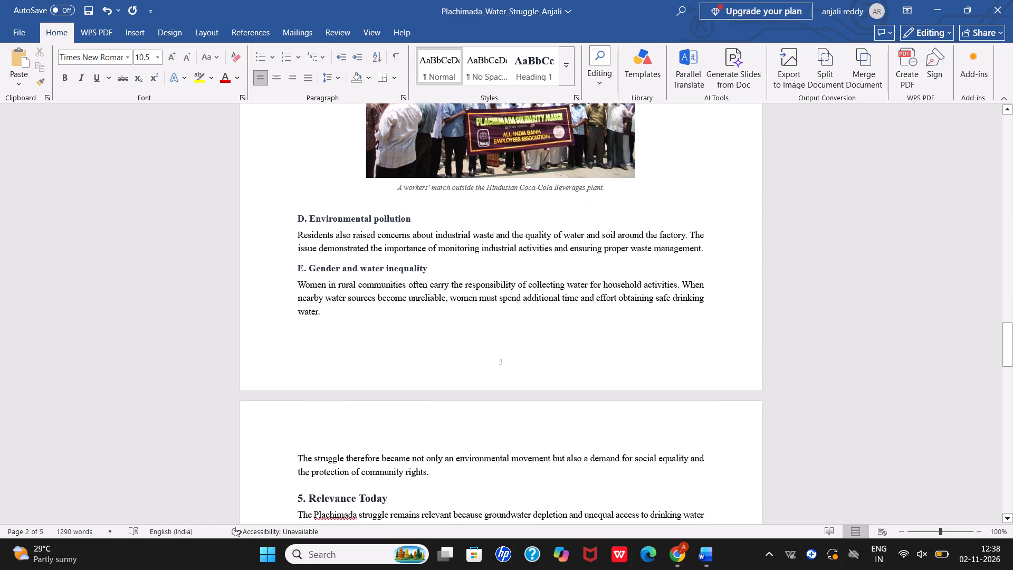
scroll(419, 434, down, 1)
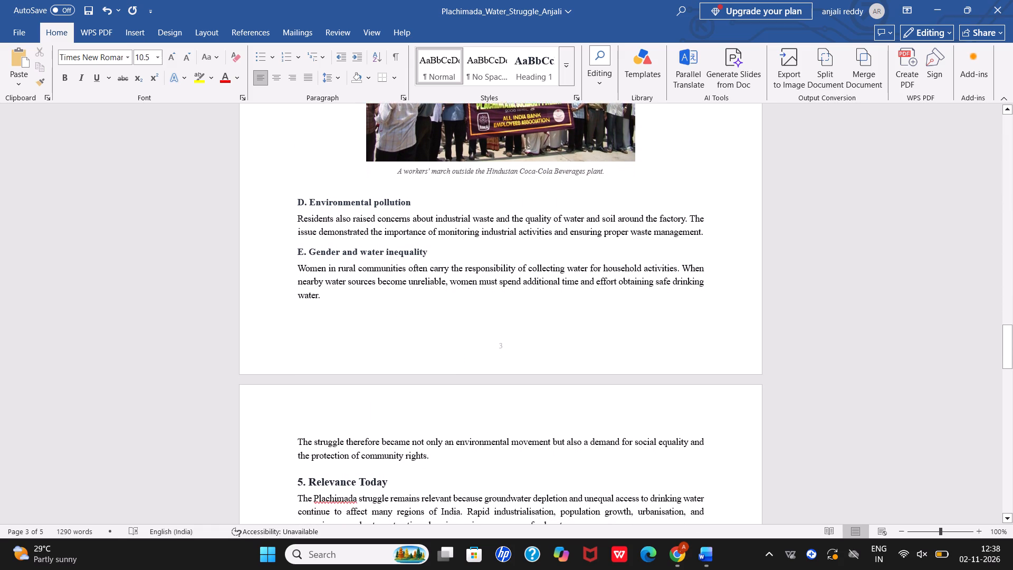
scroll(419, 434, down, 1)
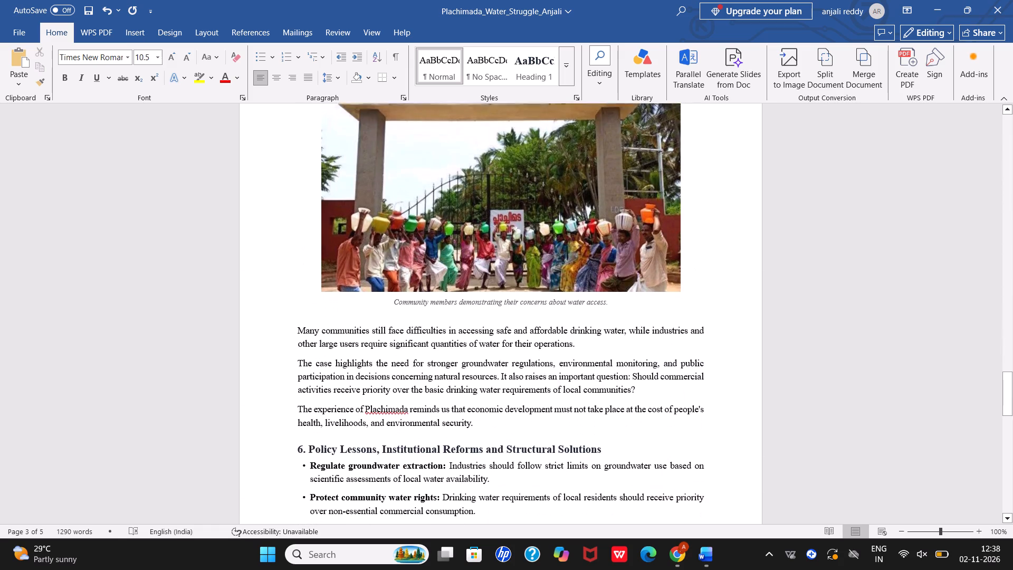
scroll(419, 434, down, 5)
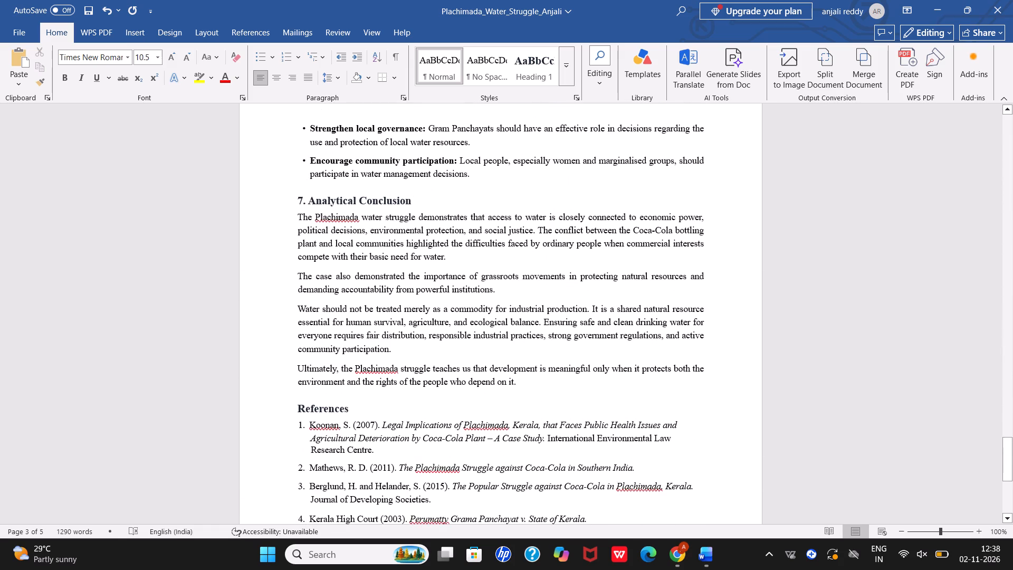
scroll(419, 434, down, 2)
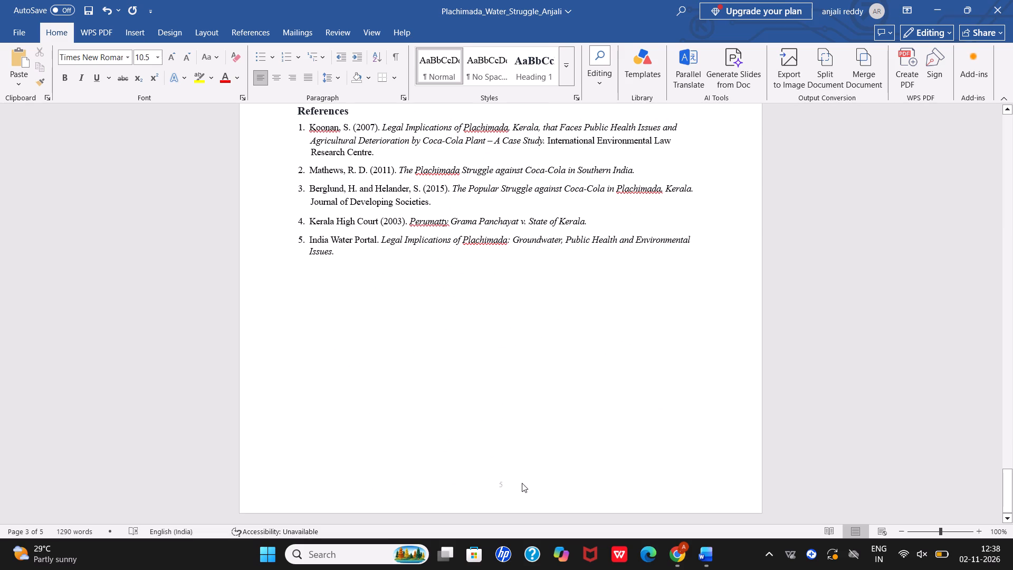
drag(518, 480, 503, 482)
double_click(503, 482)
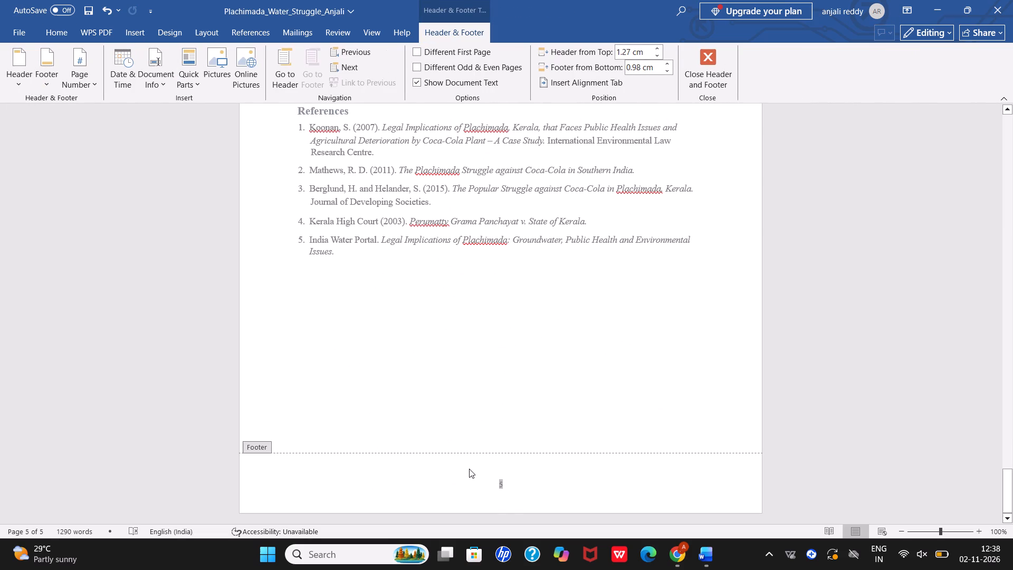
click(506, 480)
key(BackSpace)
key(BackSpace)
key(BackSpace)
click(533, 410)
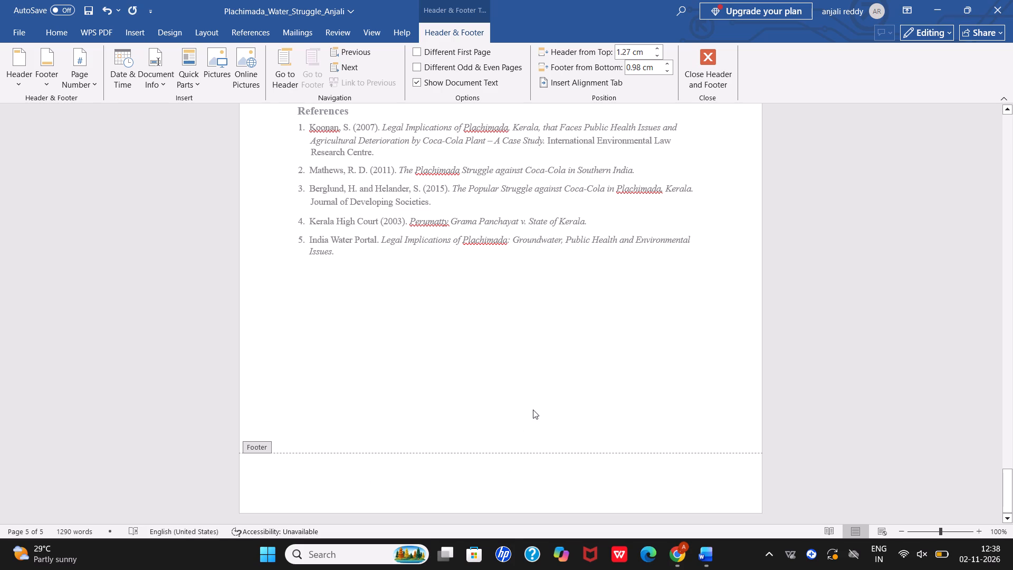
Add the bold text "ASSIGNMENT ENVIRONMENTAL HUMANITIES" to the first page's header, followed by a new empty line.
scroll(533, 410, up, 6)
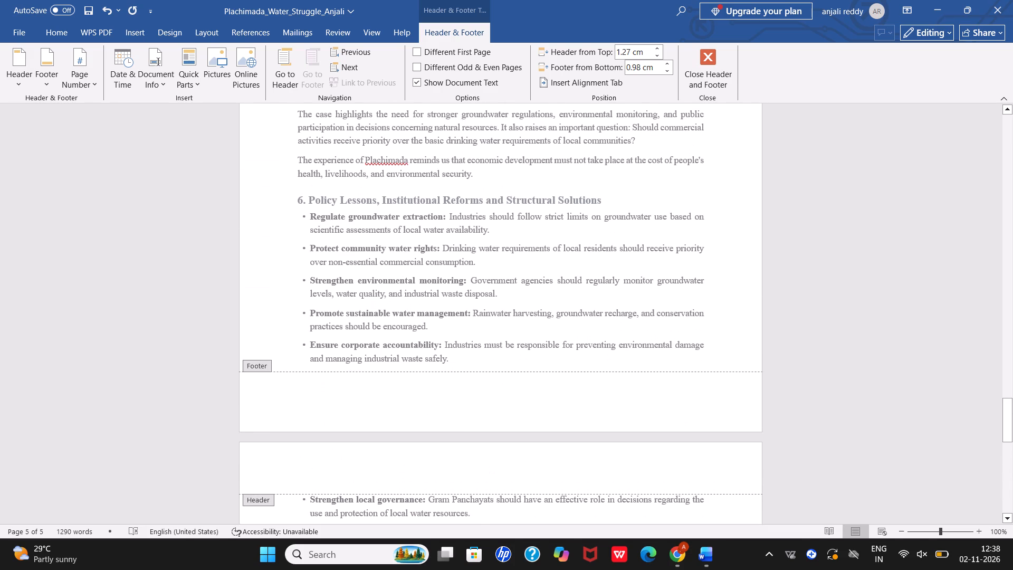
scroll(533, 410, up, 7)
scroll(533, 410, up, 20)
scroll(533, 410, up, 20)
scroll(533, 410, up, 20)
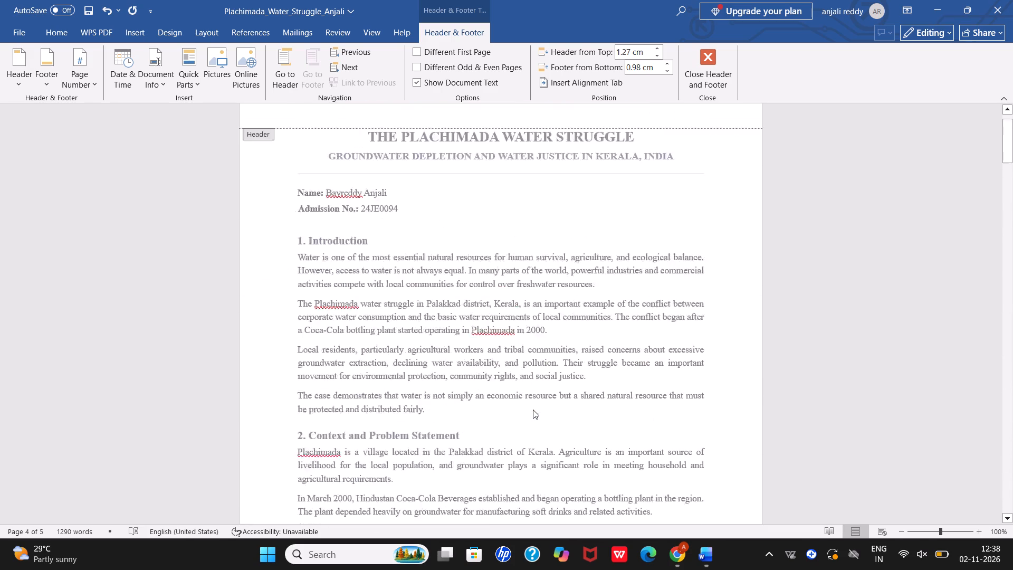
scroll(533, 410, up, 20)
scroll(533, 410, up, 20)
scroll(533, 410, up, 20)
scroll(533, 410, down, 3)
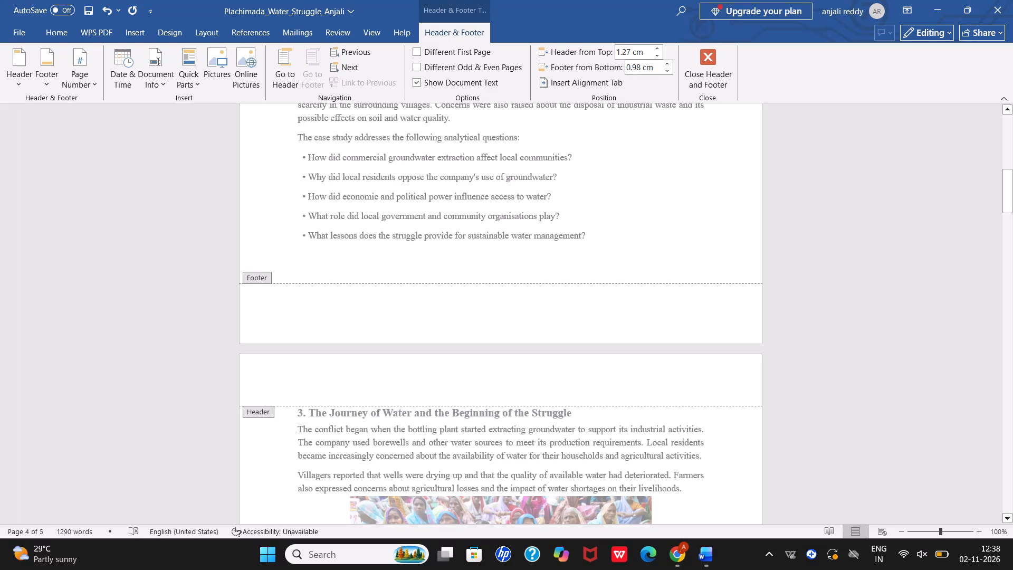
click(800, 234)
scroll(497, 291, up, 7)
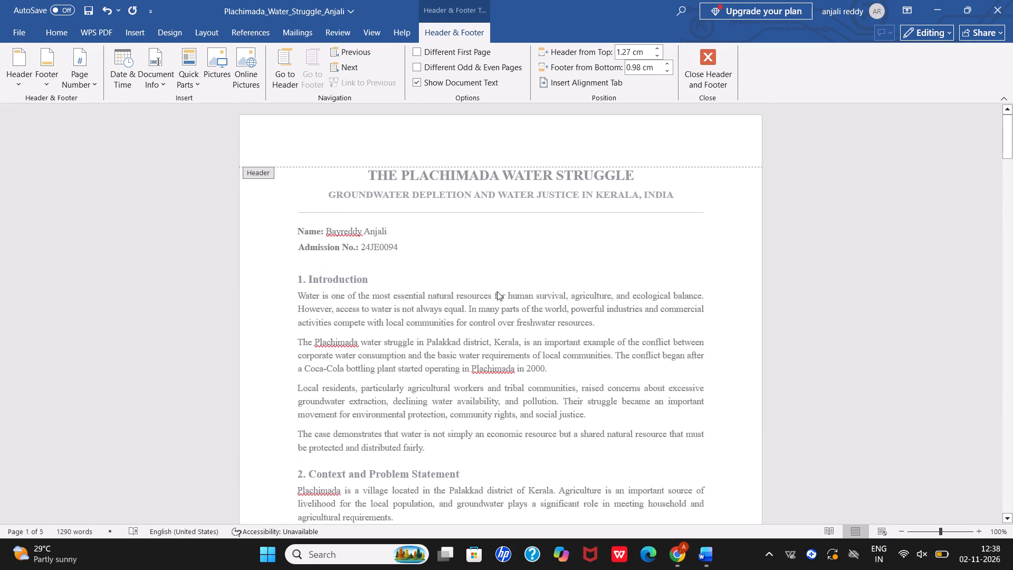
click(167, 148)
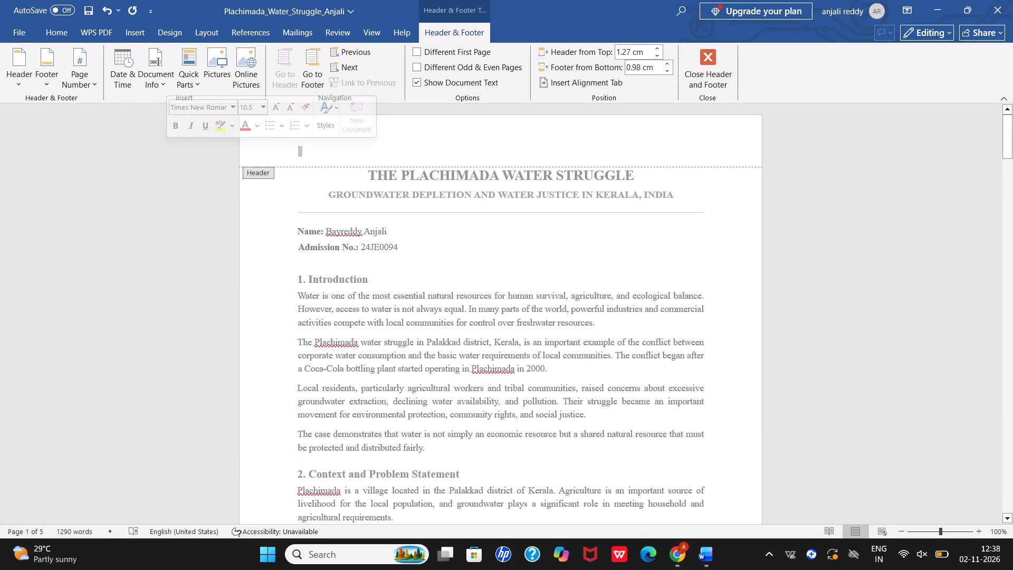
click(60, 35)
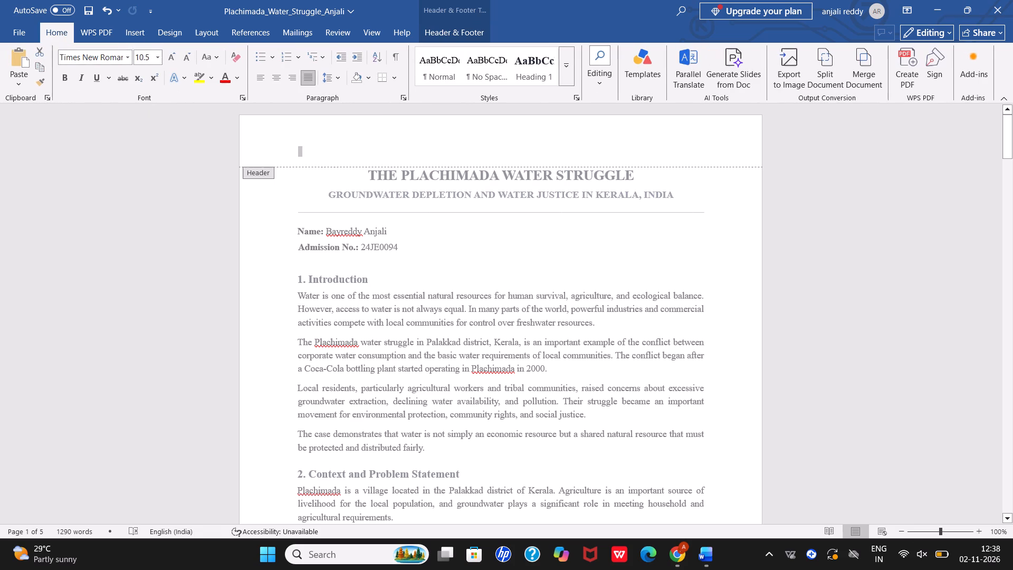
click(411, 223)
click(60, 81)
click(60, 81)
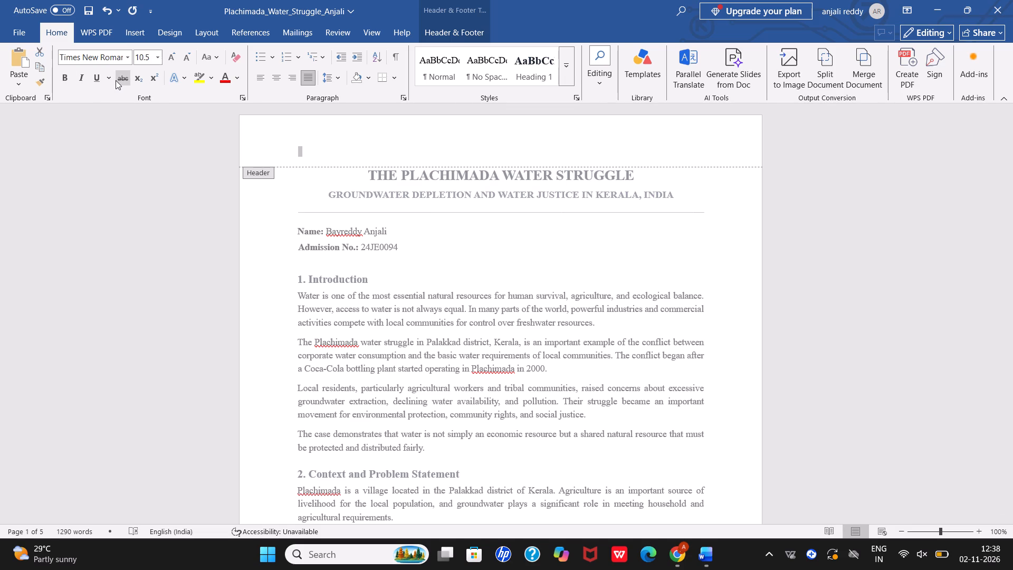
click(61, 74)
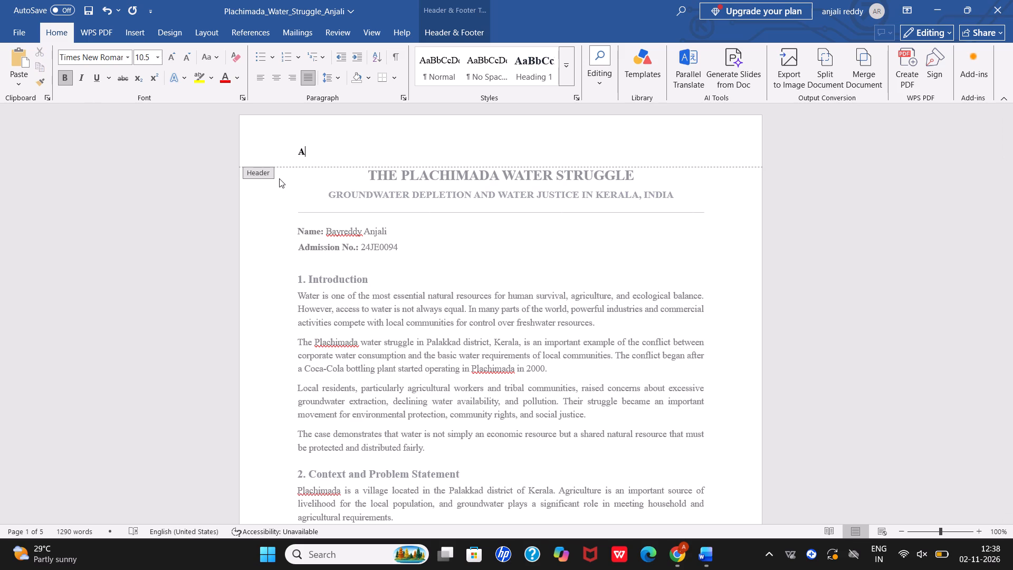
text(SS)
text(IGNMENT)
key(space)
text(ENVIRONMENTA)
text(L)
key(space)
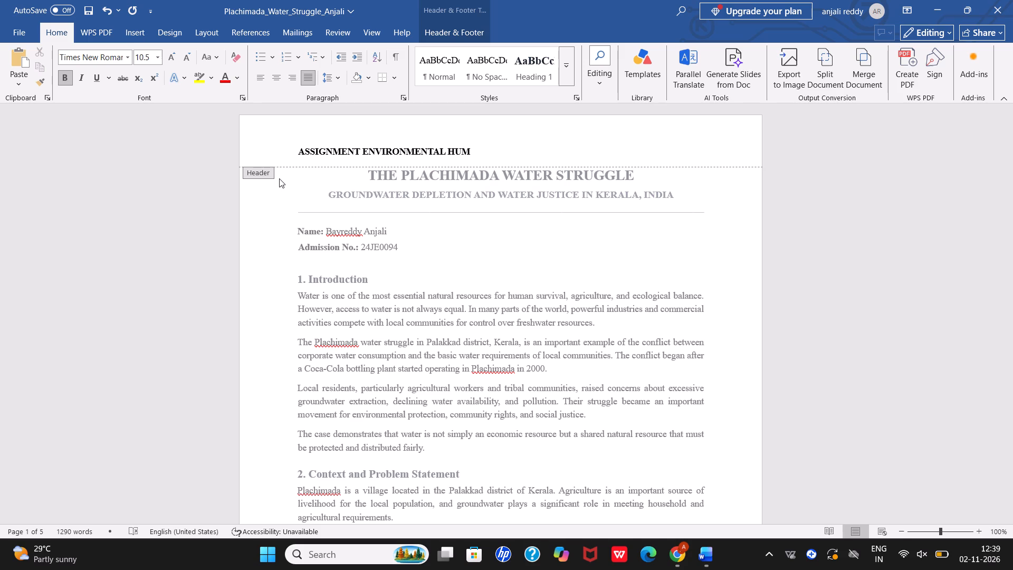
key(a)
text(NITIES)
key(Return)
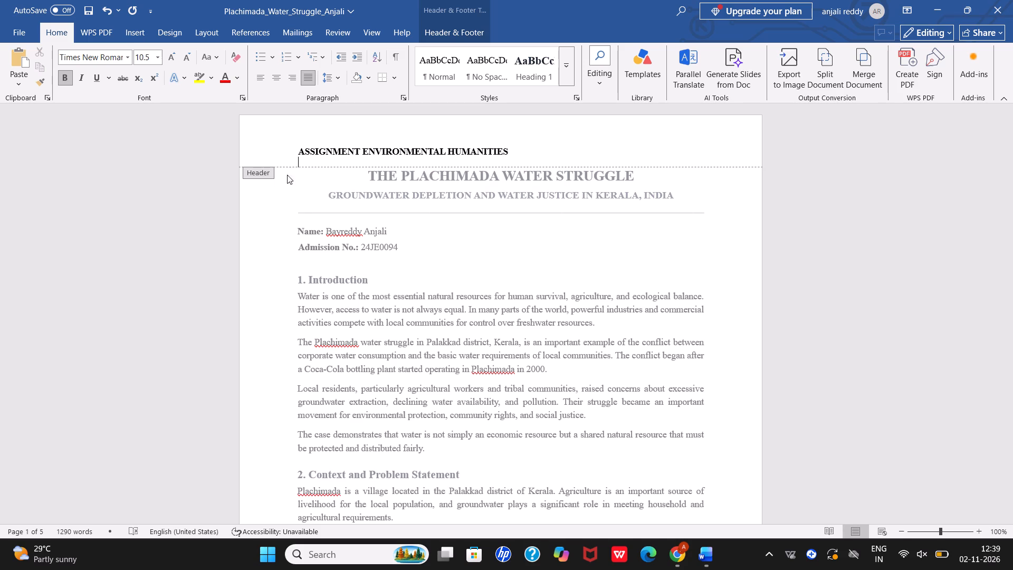
click(670, 227)
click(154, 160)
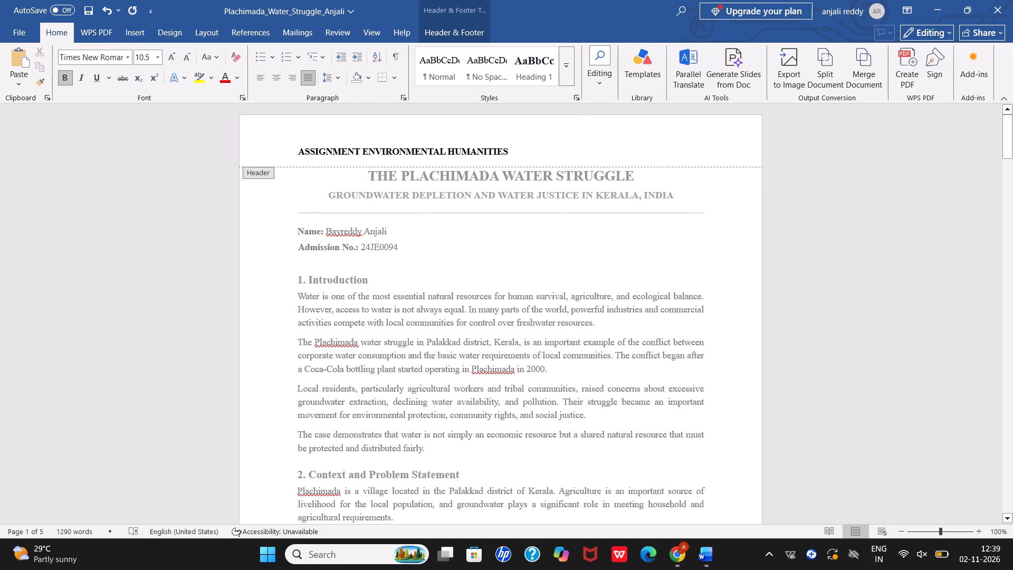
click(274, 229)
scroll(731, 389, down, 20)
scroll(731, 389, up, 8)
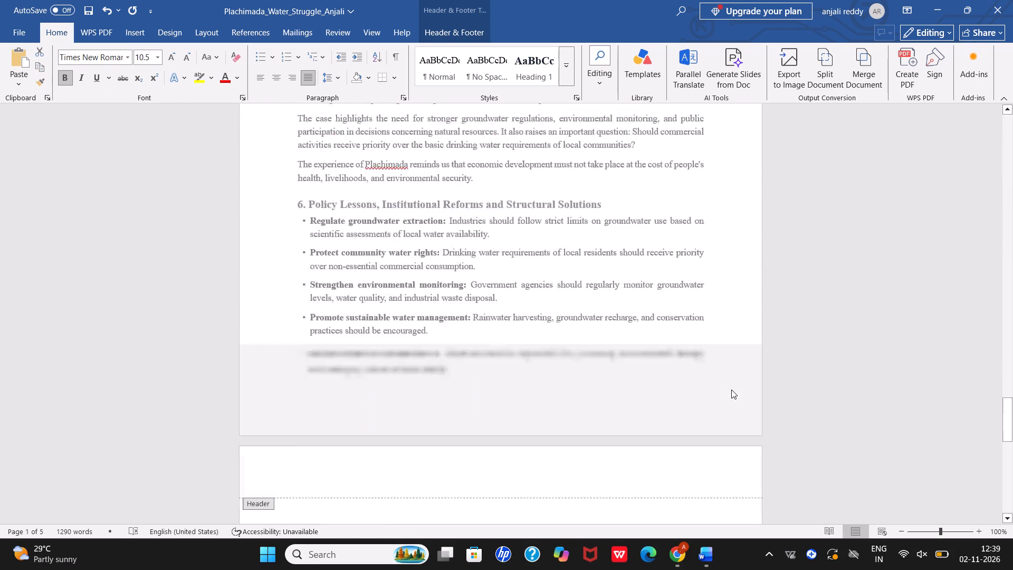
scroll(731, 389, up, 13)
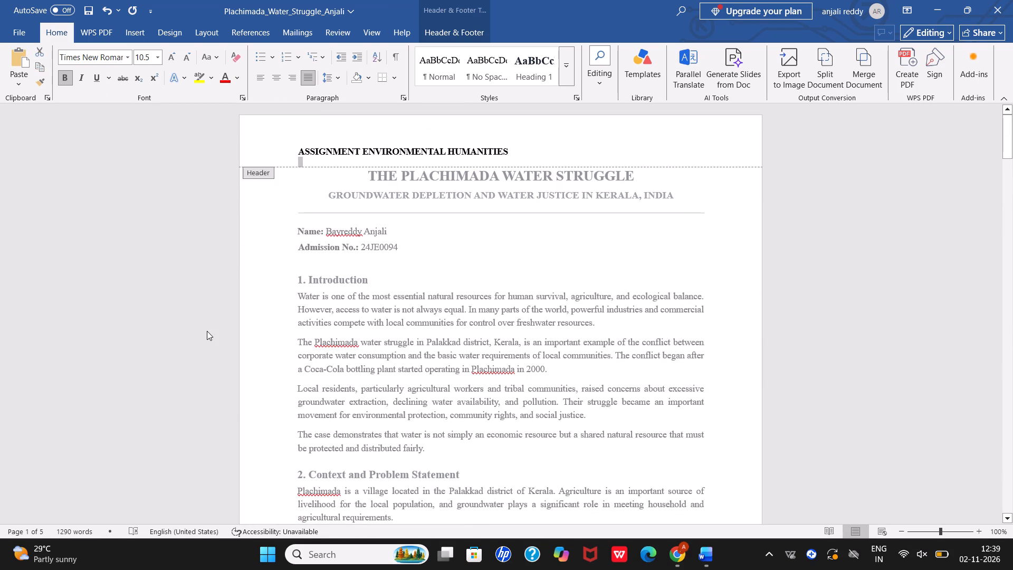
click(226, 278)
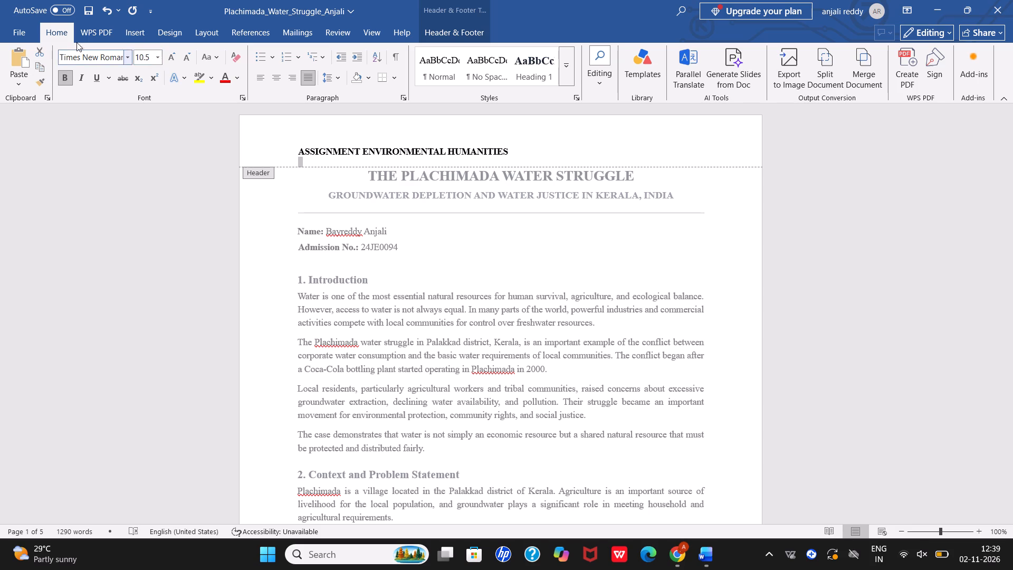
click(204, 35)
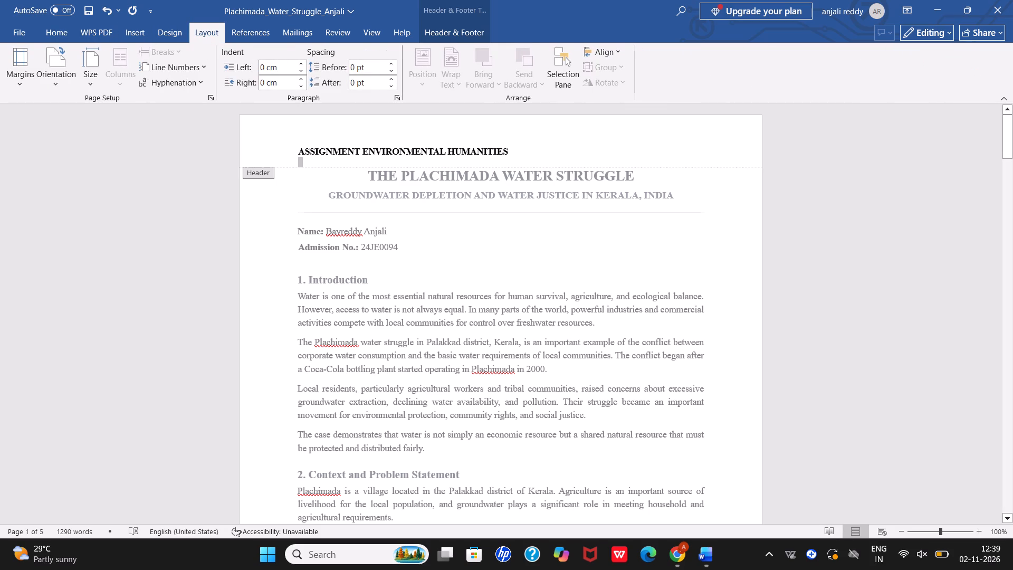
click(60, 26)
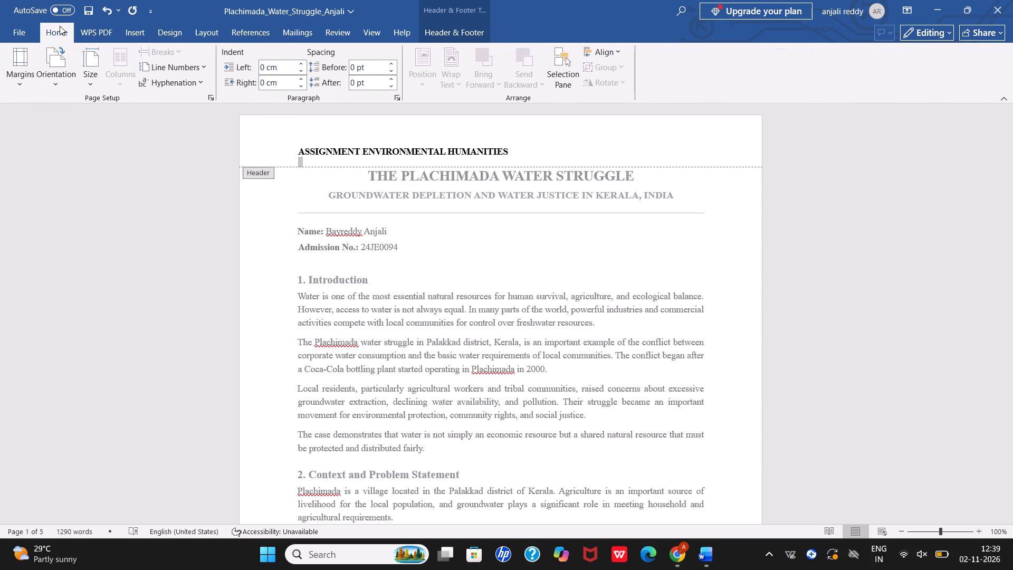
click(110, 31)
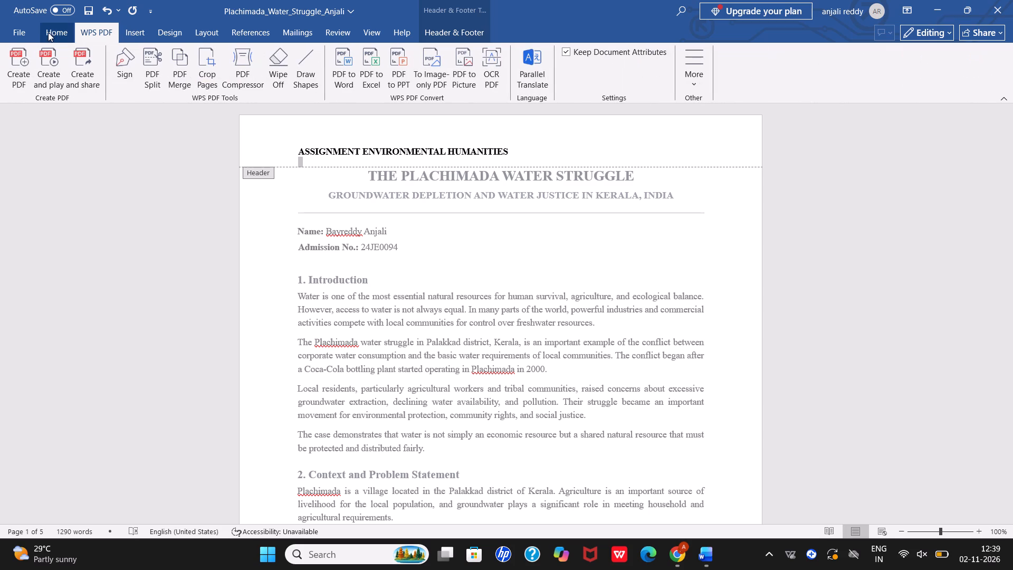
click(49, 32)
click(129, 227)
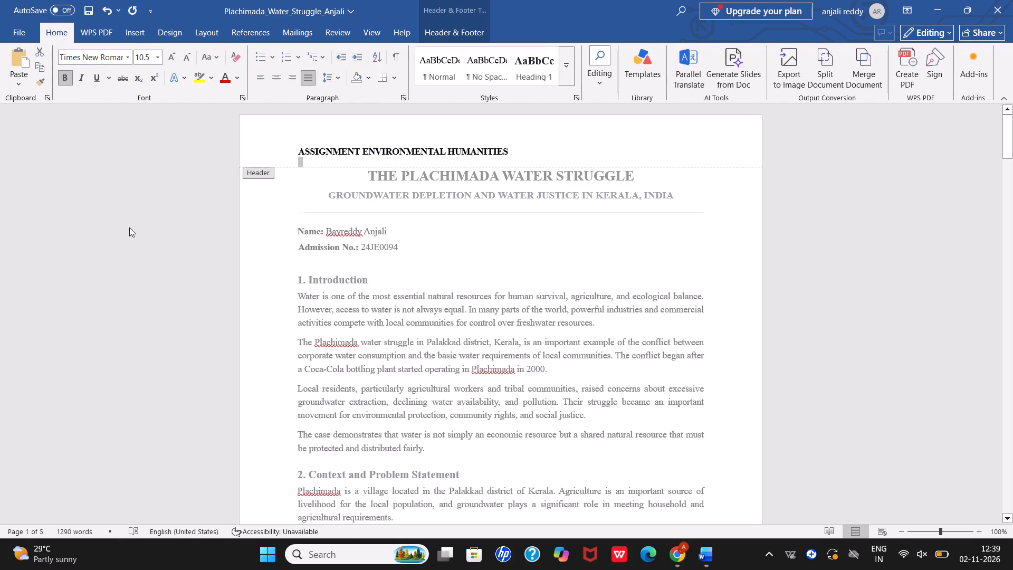
Examine the header and footer areas across the document's pages.
scroll(381, 267, down, 8)
scroll(381, 267, up, 6)
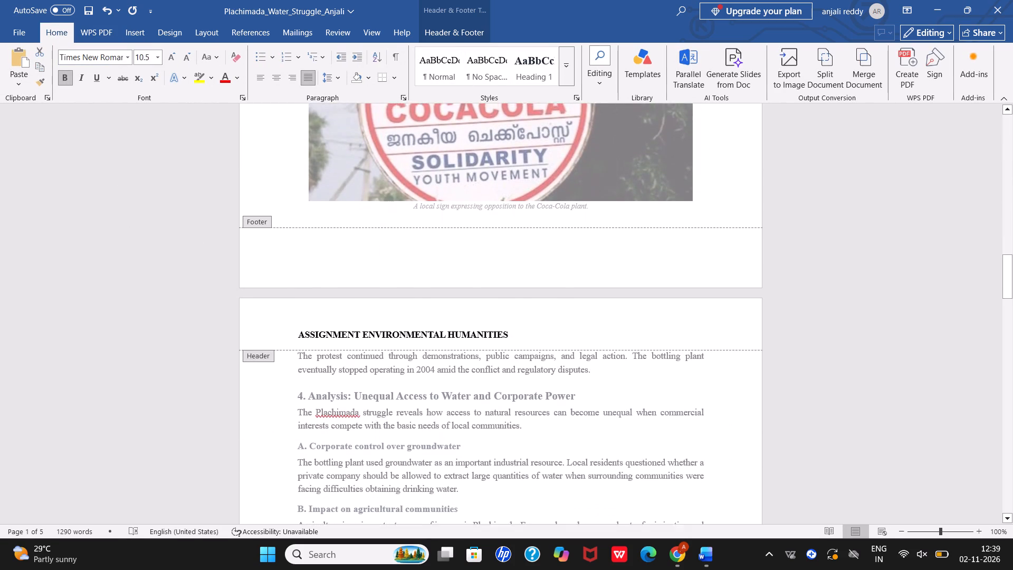
scroll(381, 267, up, 3)
scroll(381, 267, down, 5)
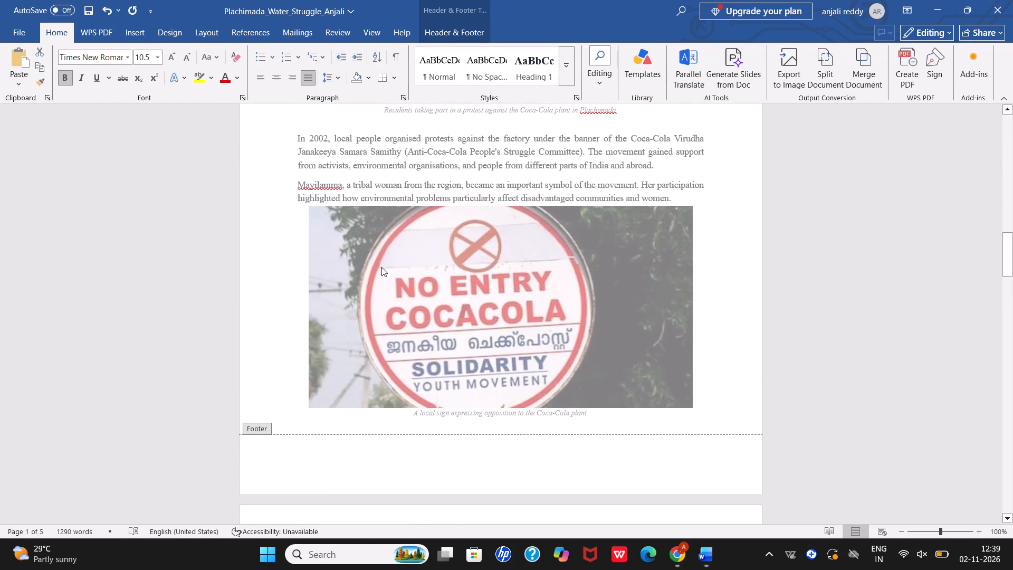
click(521, 306)
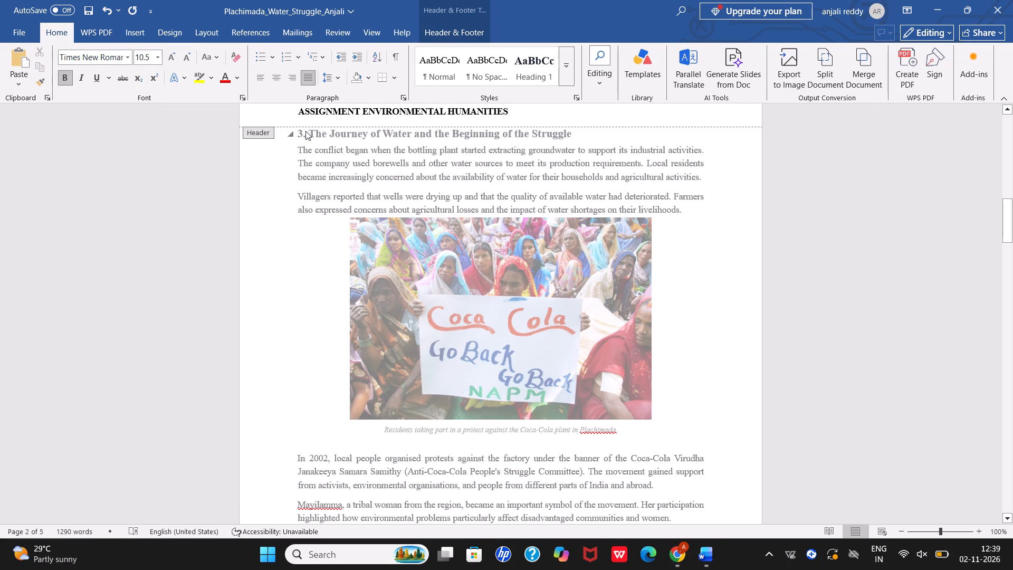
scroll(202, 166, up, 2)
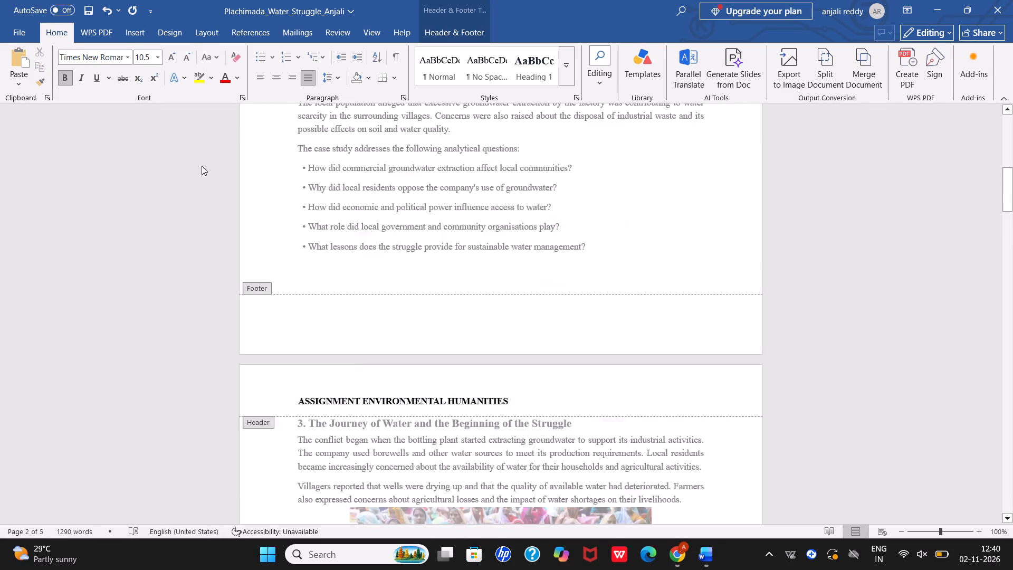
scroll(202, 166, up, 6)
scroll(202, 166, up, 17)
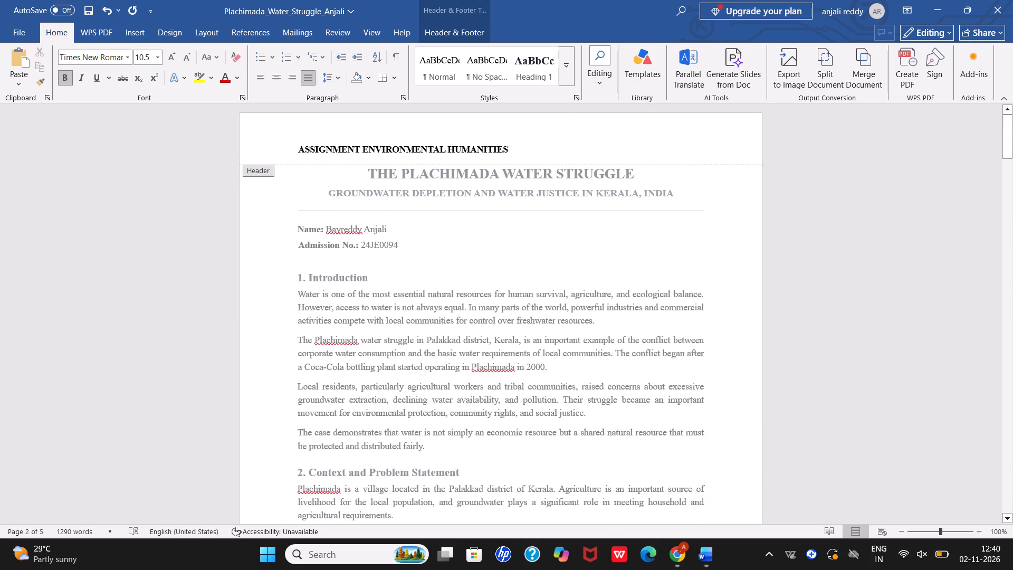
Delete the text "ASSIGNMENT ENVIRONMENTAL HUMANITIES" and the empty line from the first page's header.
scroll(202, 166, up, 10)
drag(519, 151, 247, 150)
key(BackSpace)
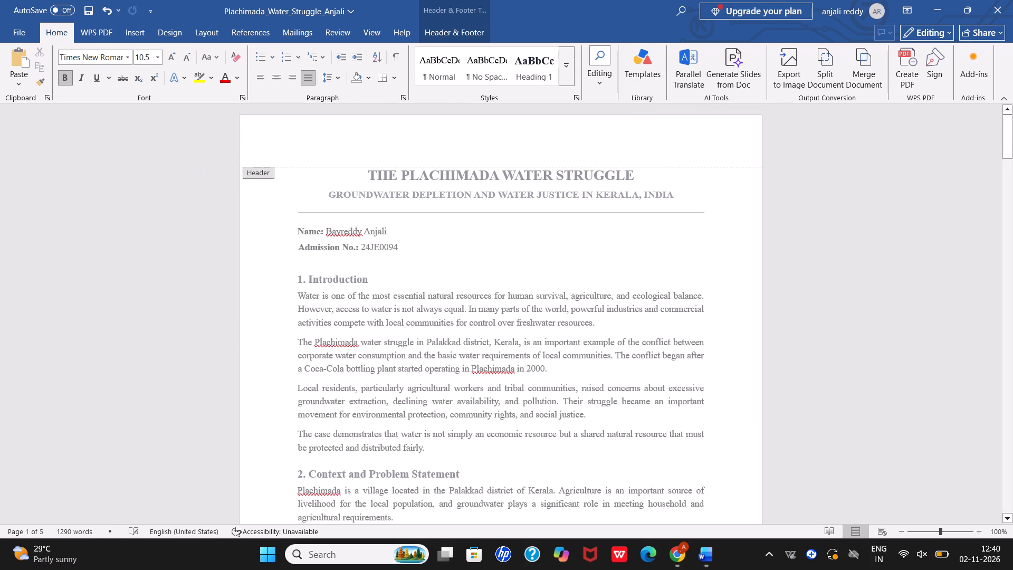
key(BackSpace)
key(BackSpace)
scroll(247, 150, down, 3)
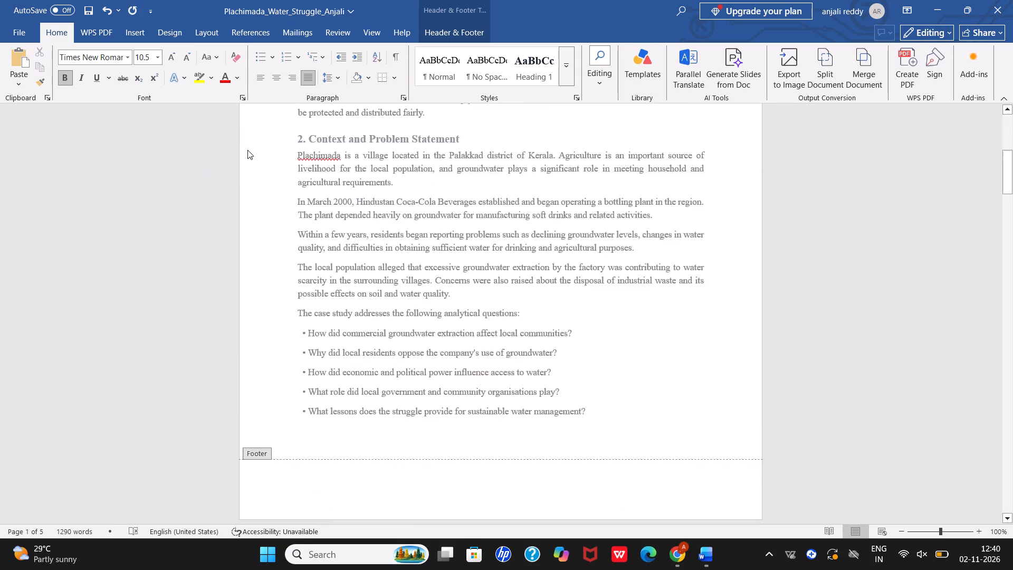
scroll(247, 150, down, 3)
Undo the header text deletion and all the earlier typing of "ASSIGNMENT ENVIRONMENTAL HUMANITIES", leaving the header empty.
click(104, 9)
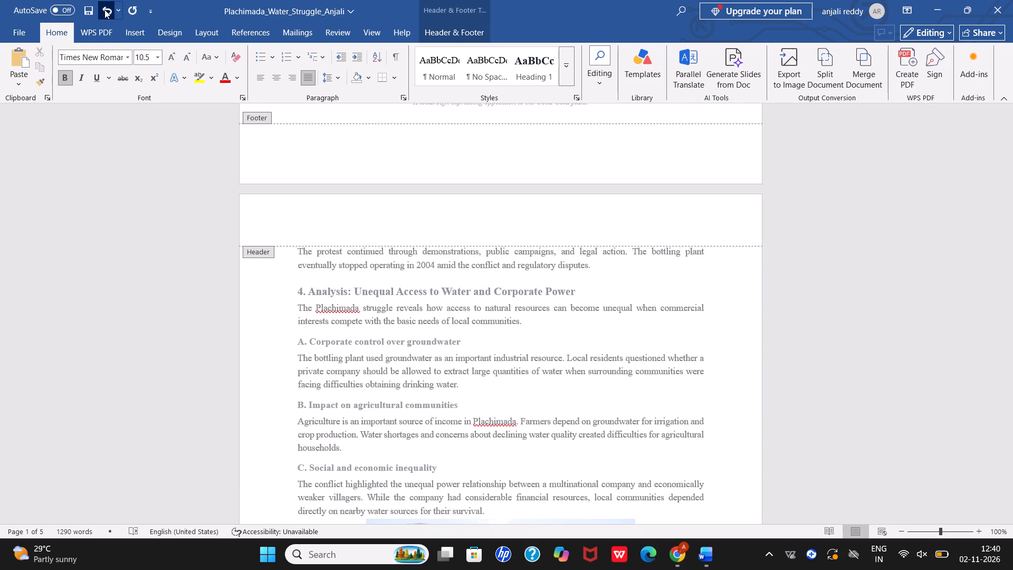
click(104, 9)
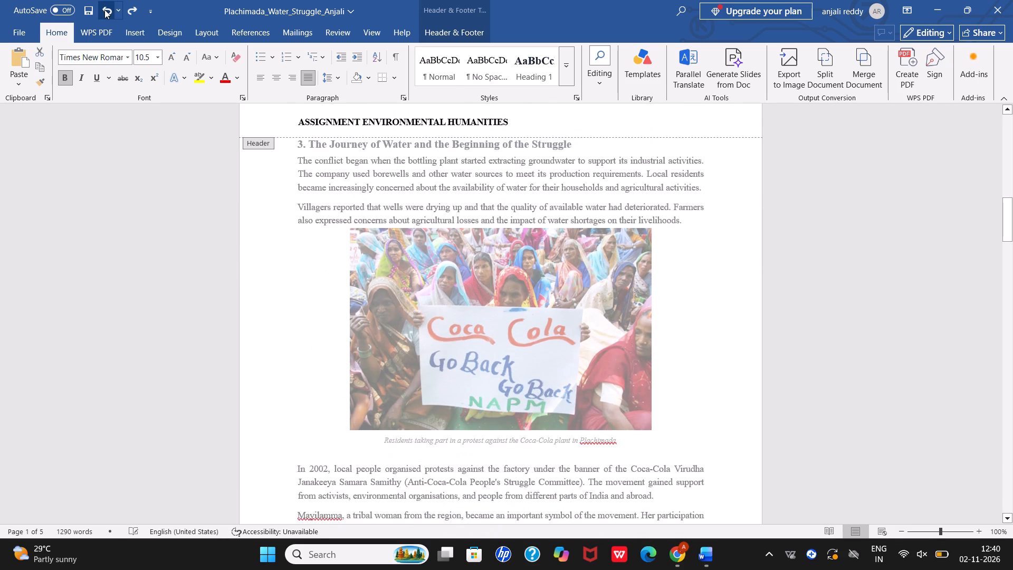
click(104, 9)
click(104, 9)
triple_click(104, 9)
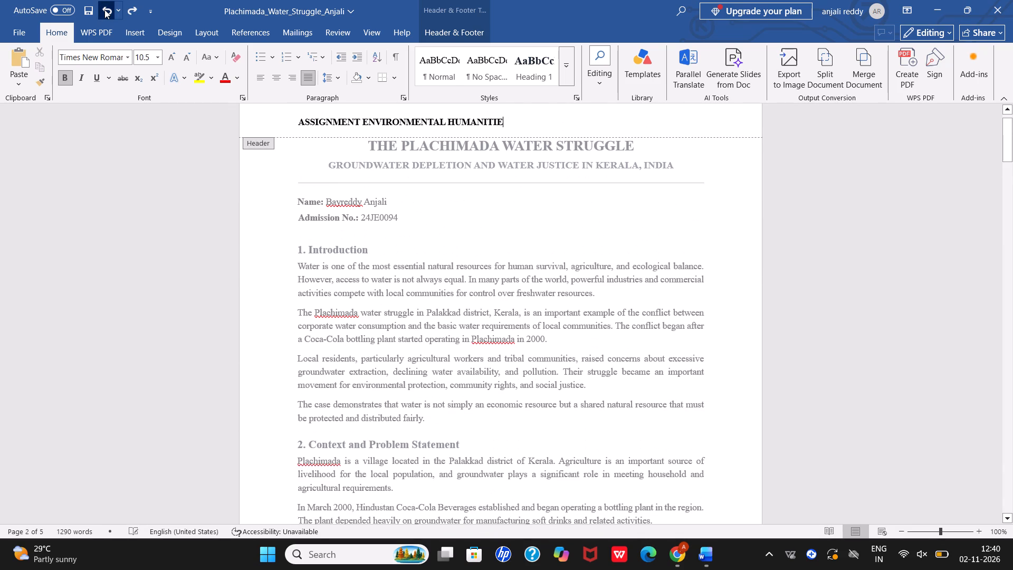
triple_click(104, 9)
triple_click(104, 9)
triple_click(104, 9)
triple_click(104, 9)
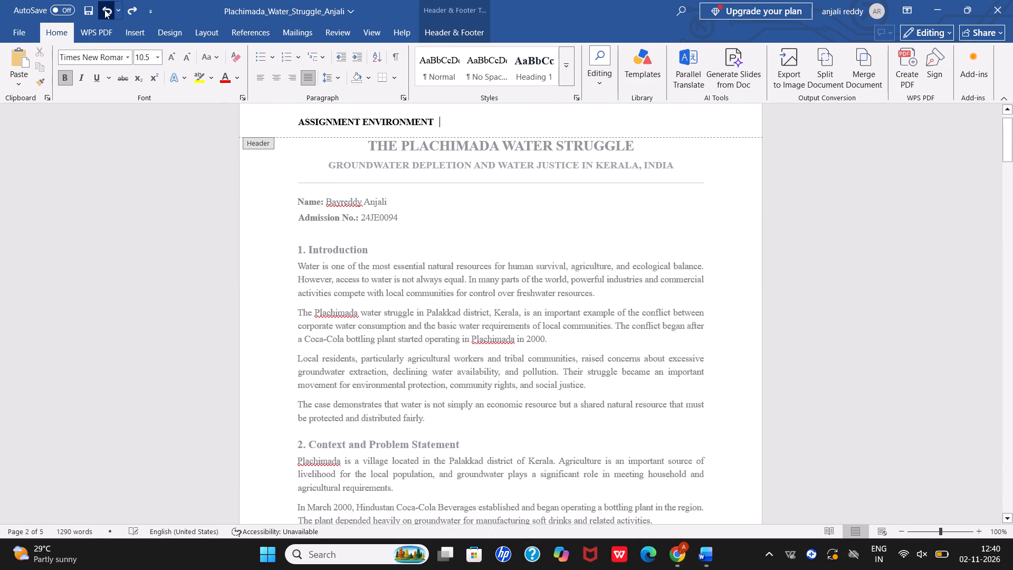
triple_click(104, 9)
triple_click(104, 9)
triple_click(104, 9)
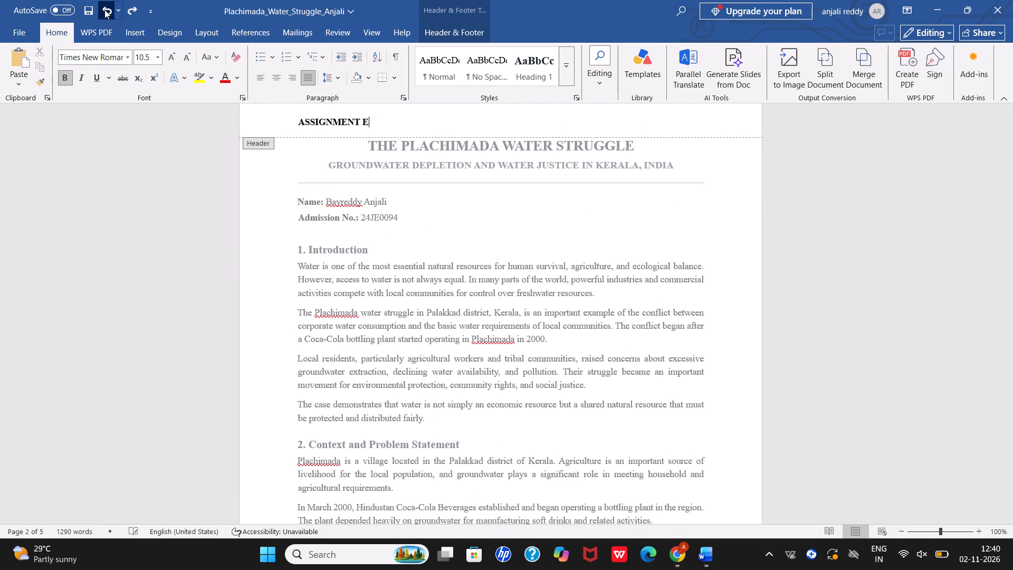
triple_click(104, 9)
triple_click(104, 9)
triple_click(104, 9)
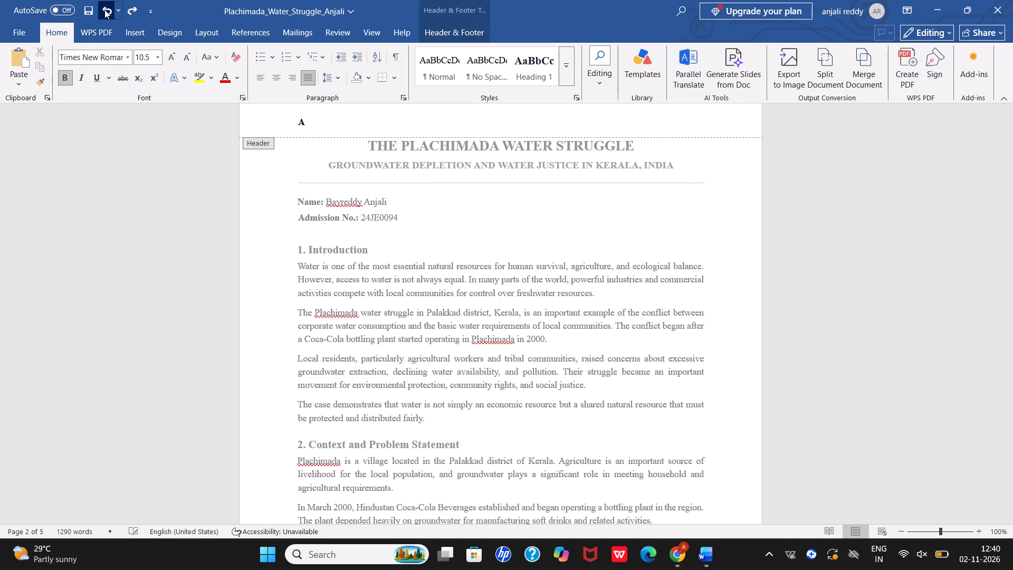
double_click(104, 9)
click(104, 9)
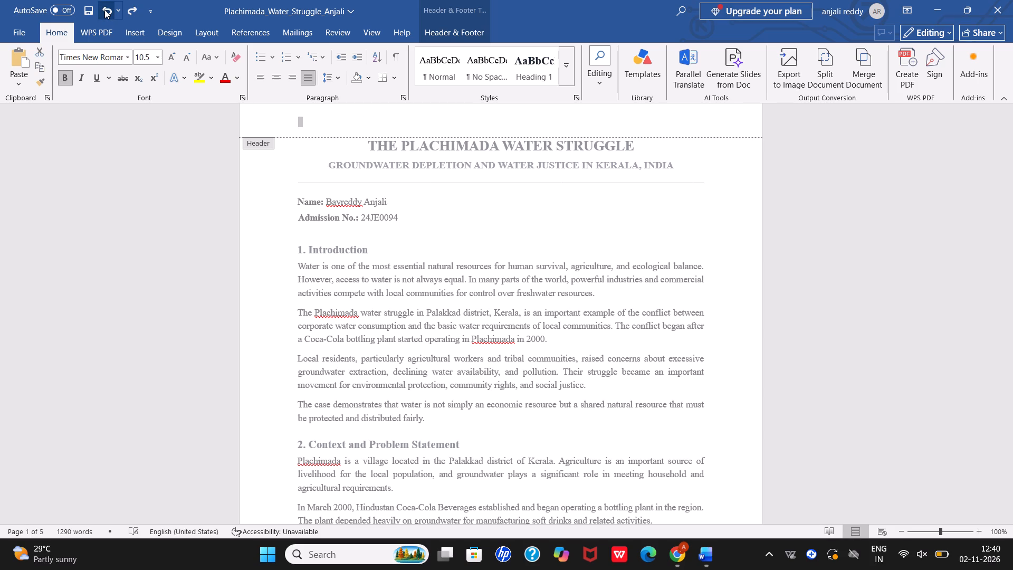
Undo the remaining edits, restoring the footer page number and the Topic line, and close header and footer editing.
click(104, 9)
click(104, 9)
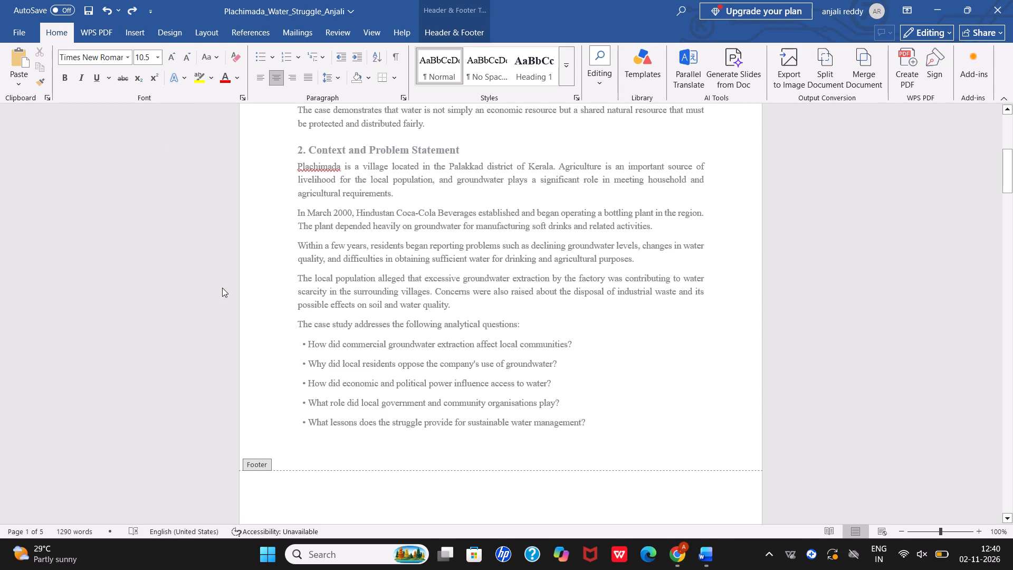
click(108, 13)
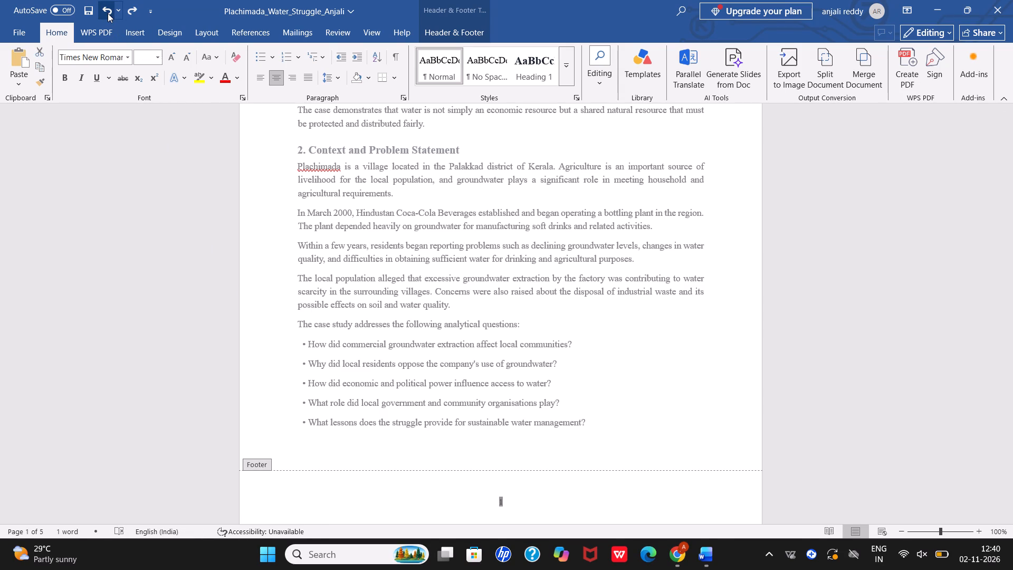
click(108, 13)
click(108, 13)
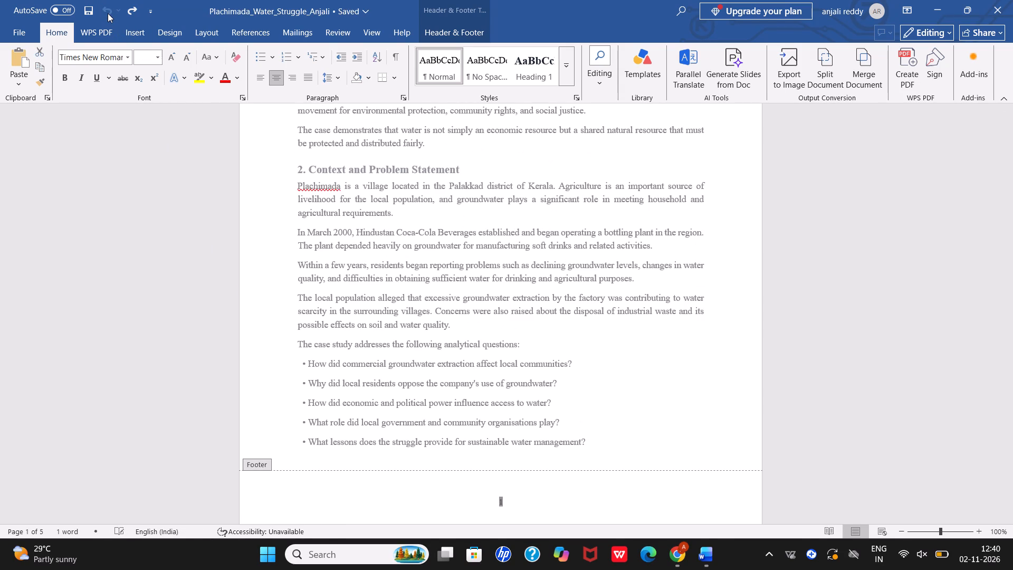
click(108, 13)
click(108, 13)
click(108, 13)
click(136, 181)
click(444, 34)
click(444, 34)
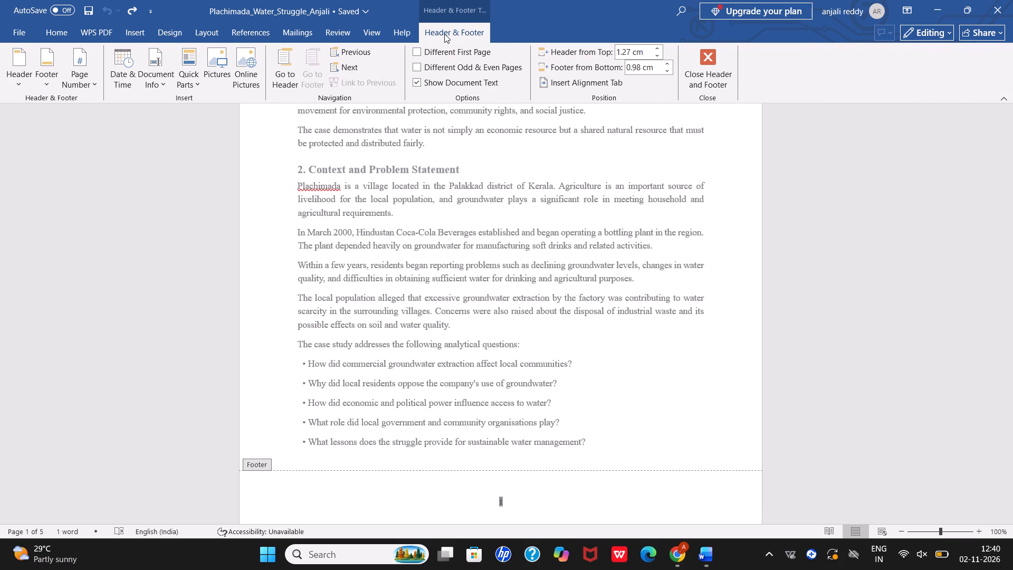
click(716, 56)
Delete the centred page number from the footer on the last page, below the References.
scroll(490, 264, down, 8)
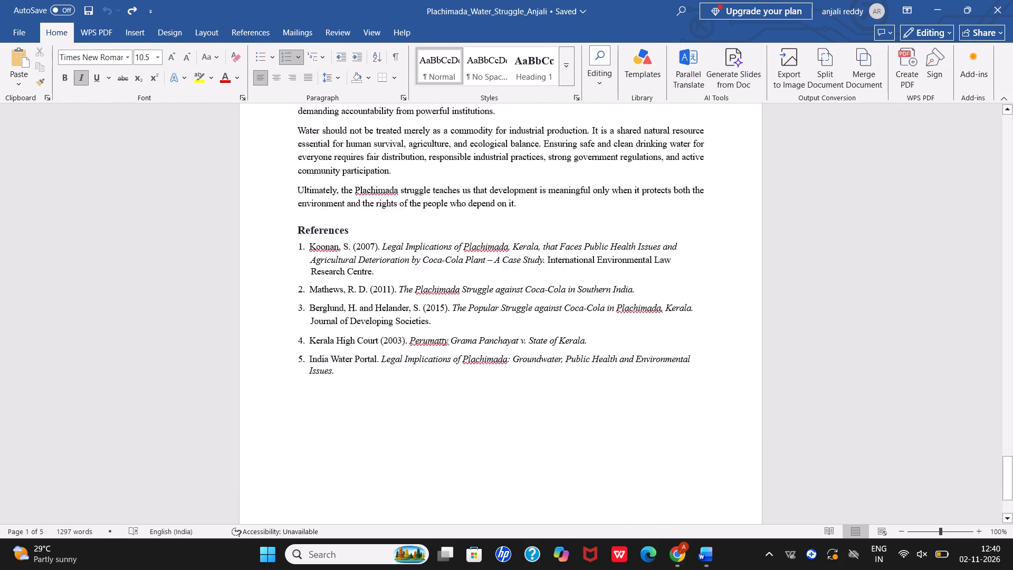
scroll(490, 264, down, 4)
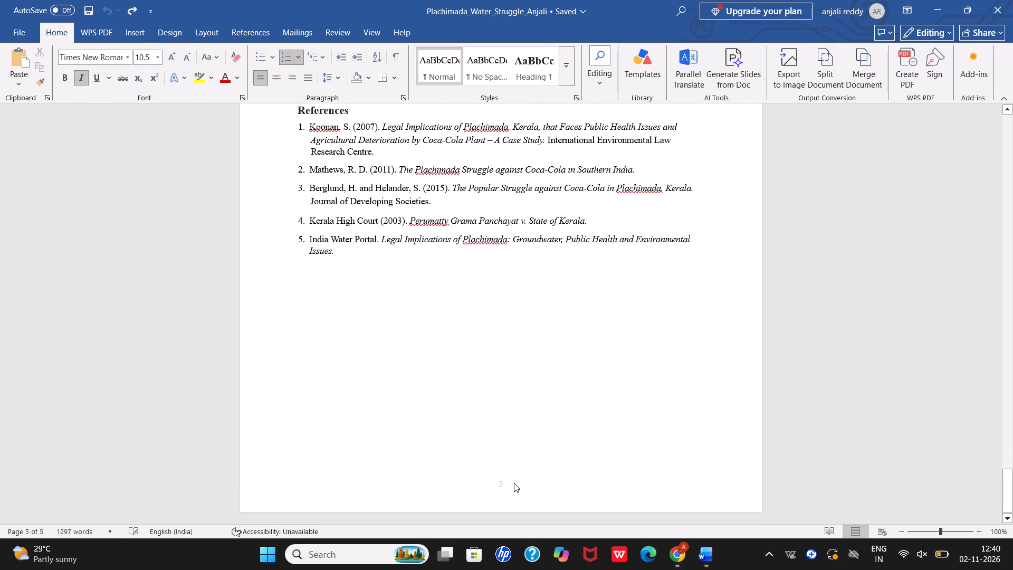
click(514, 483)
double_click(502, 483)
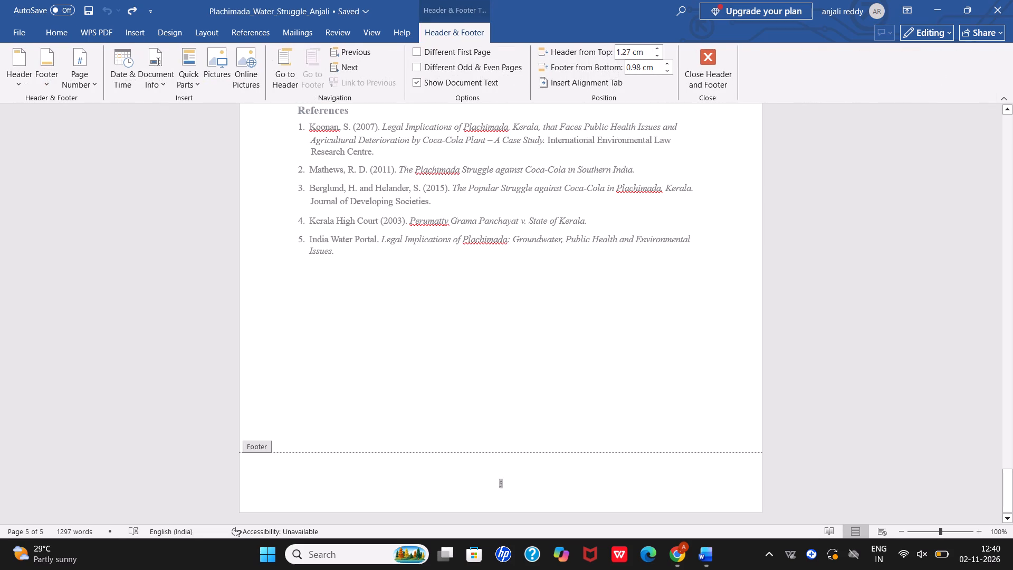
key(BackSpace)
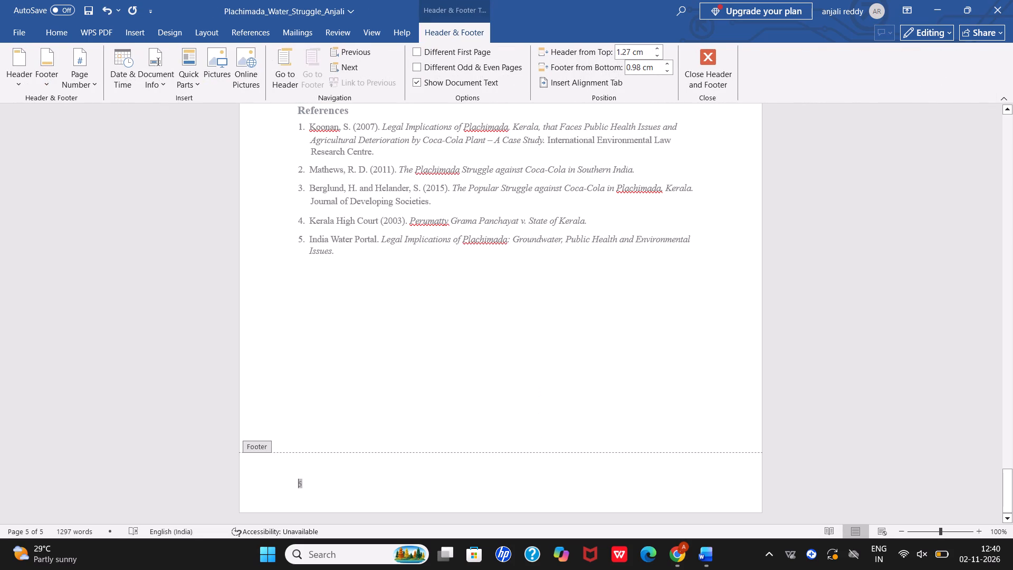
click(489, 487)
key(BackSpace)
key(BackSpace)
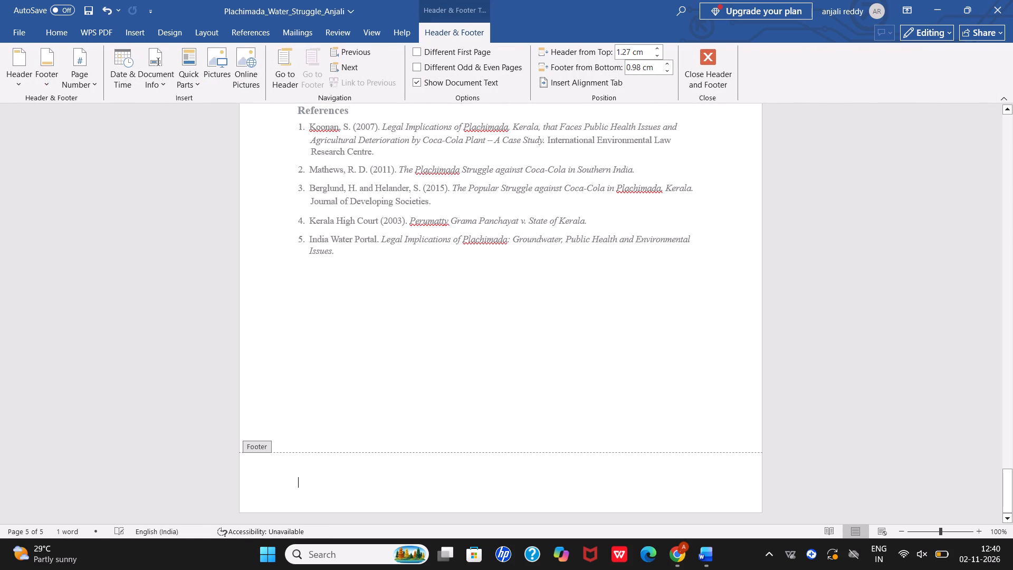
key(BackSpace)
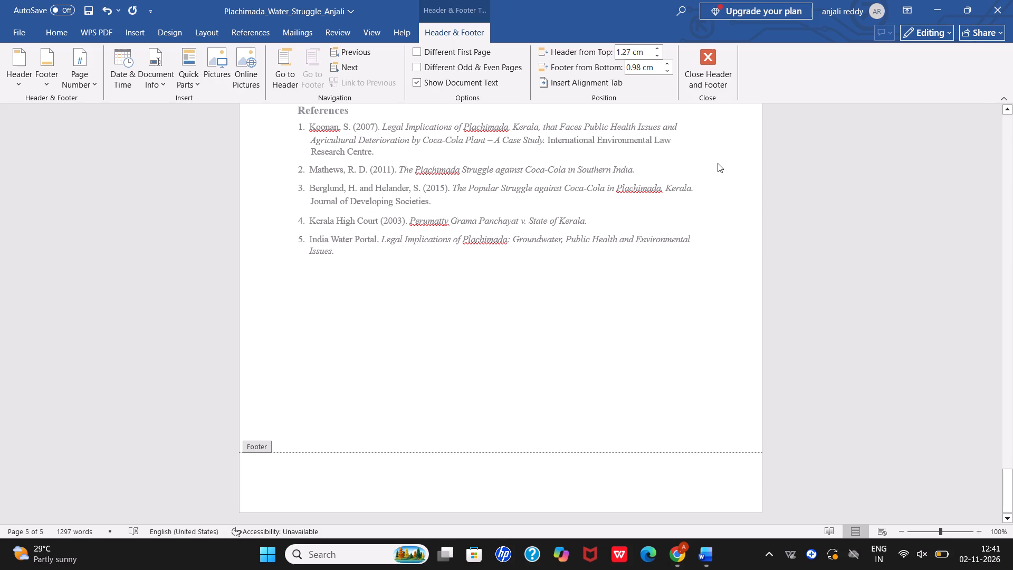
Close header and footer editing and return to the document body.
click(712, 63)
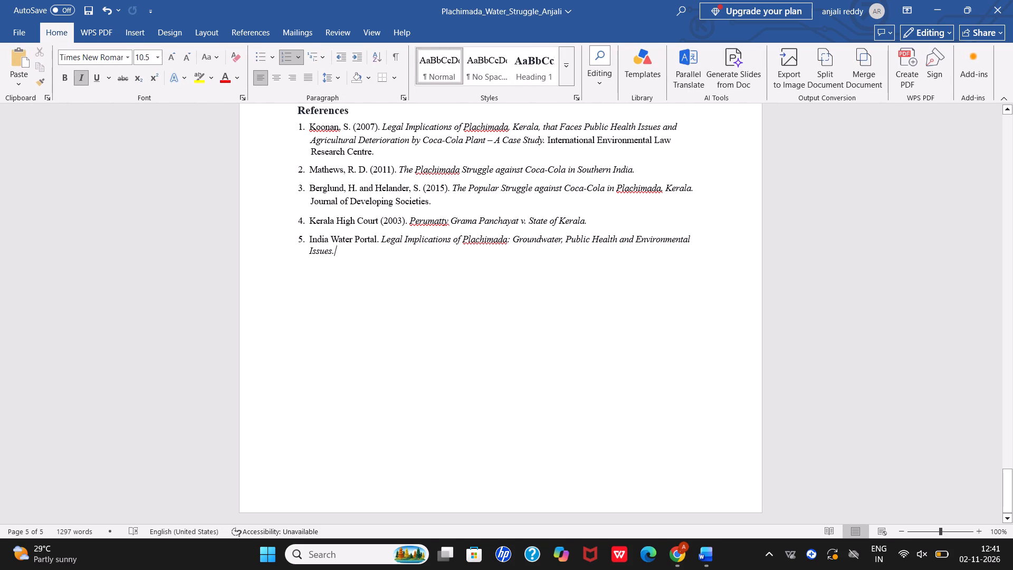
Delete the Topic line below the admission number on the first page, leaving one empty line before the "1. Introduction" heading.
scroll(467, 214, up, 20)
scroll(467, 214, up, 1)
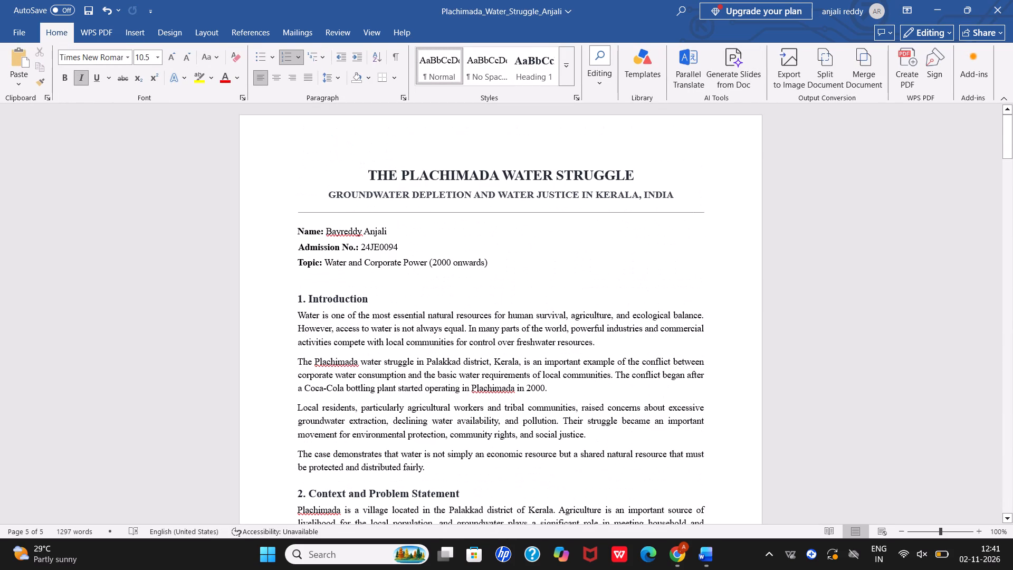
scroll(467, 214, up, 1)
drag(489, 262, 399, 267)
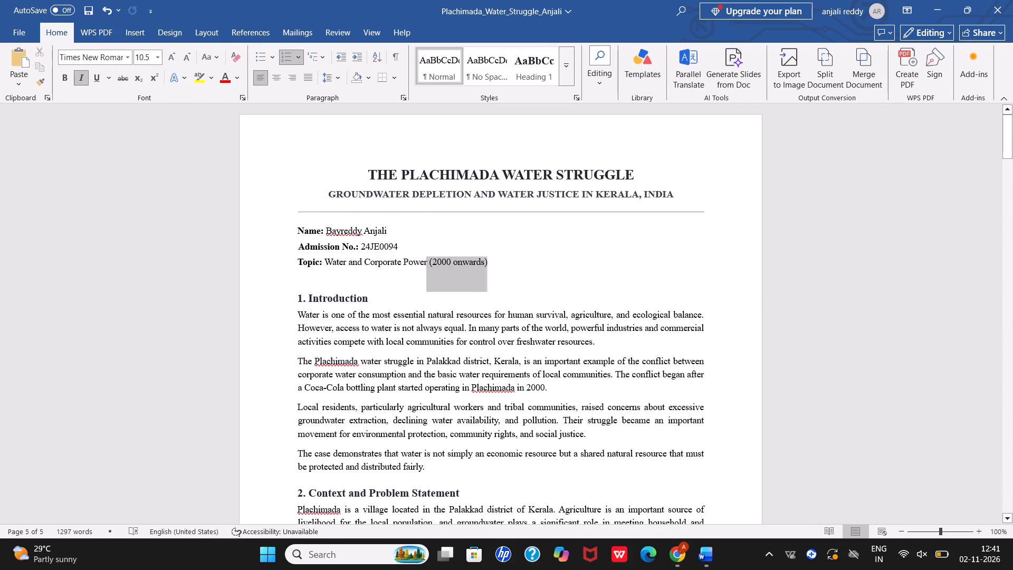
drag(399, 267, 290, 263)
key(BackSpace)
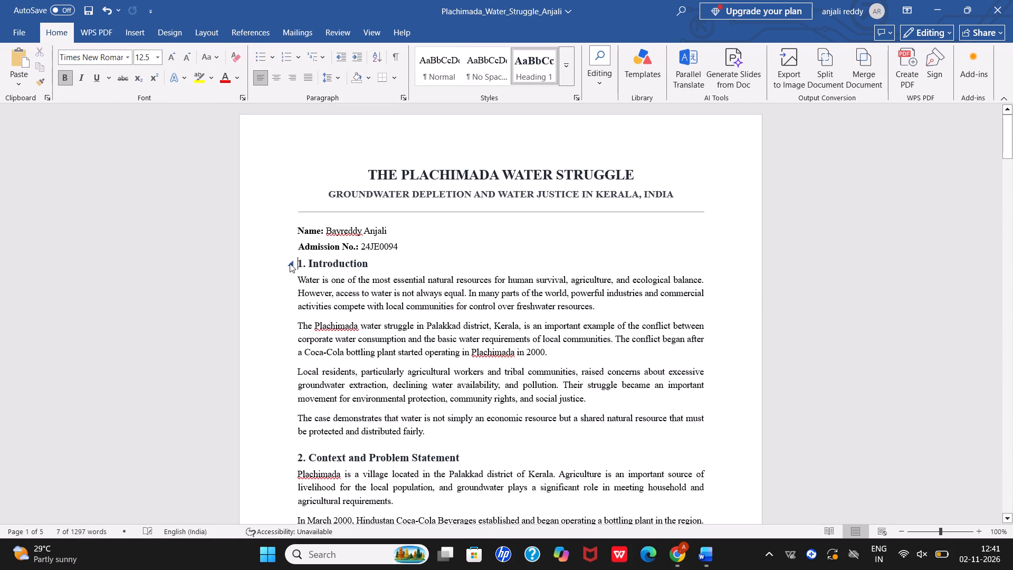
click(412, 248)
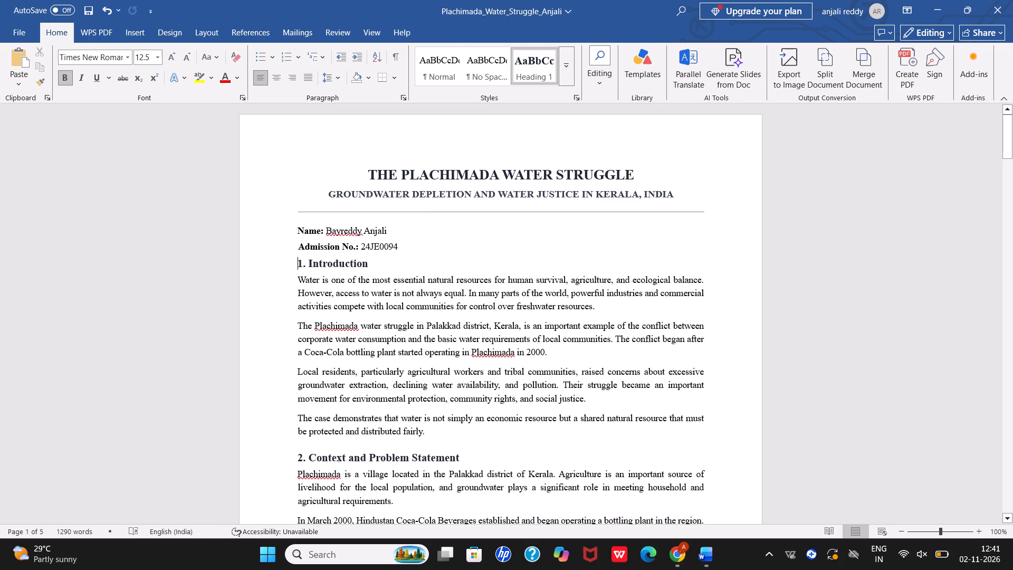
key(Return)
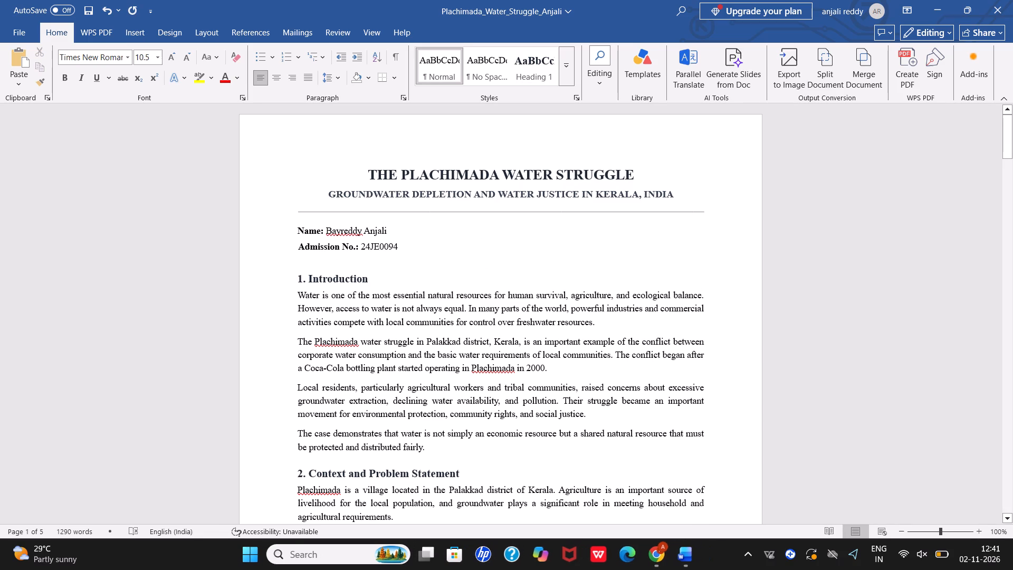
Narrow the "NO ENTRY COCACOLA" sign picture on page 2 slightly by bringing its right edge inward, keeping its height.
scroll(514, 367, down, 1)
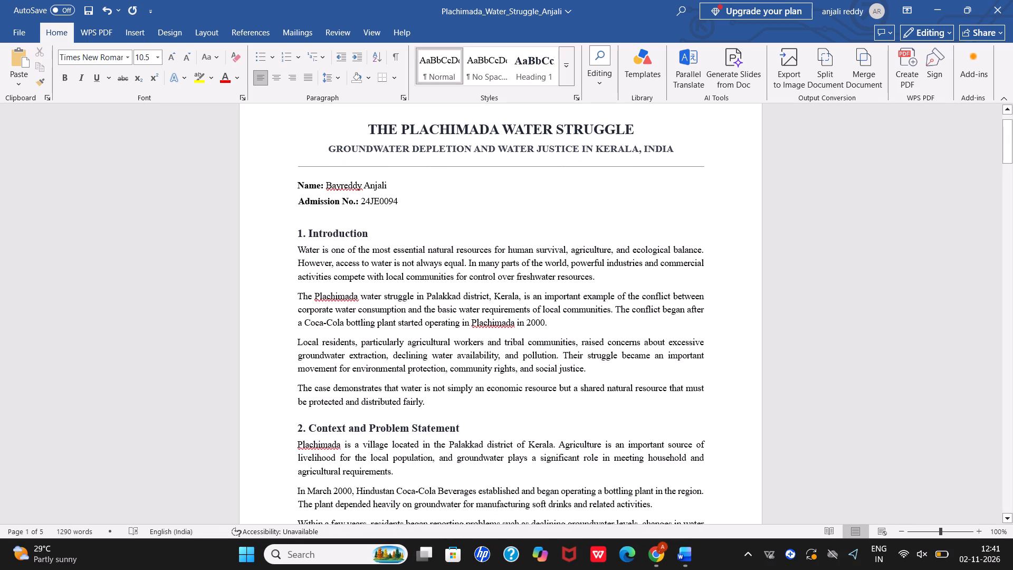
scroll(514, 367, down, 2)
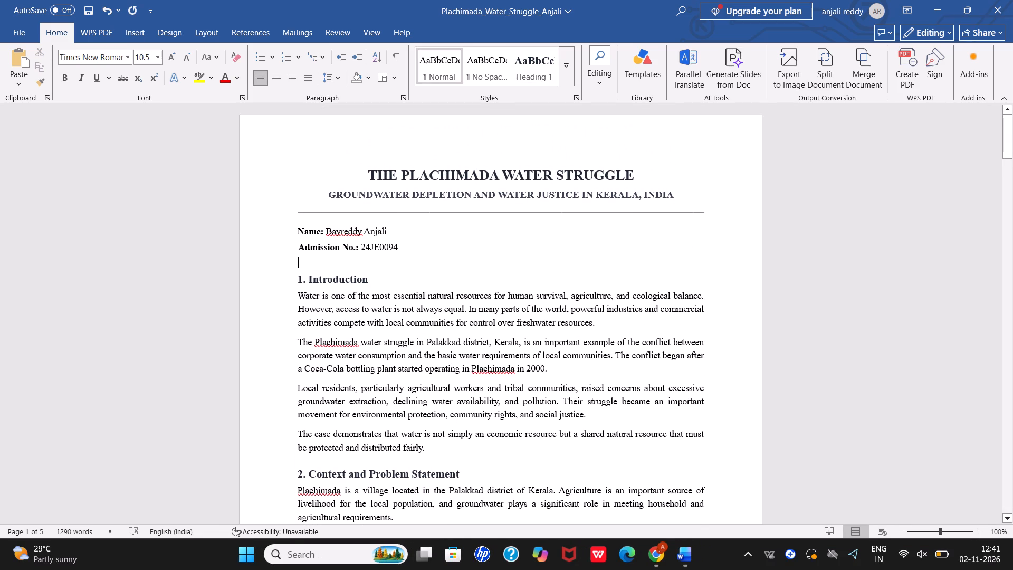
scroll(514, 367, down, 1)
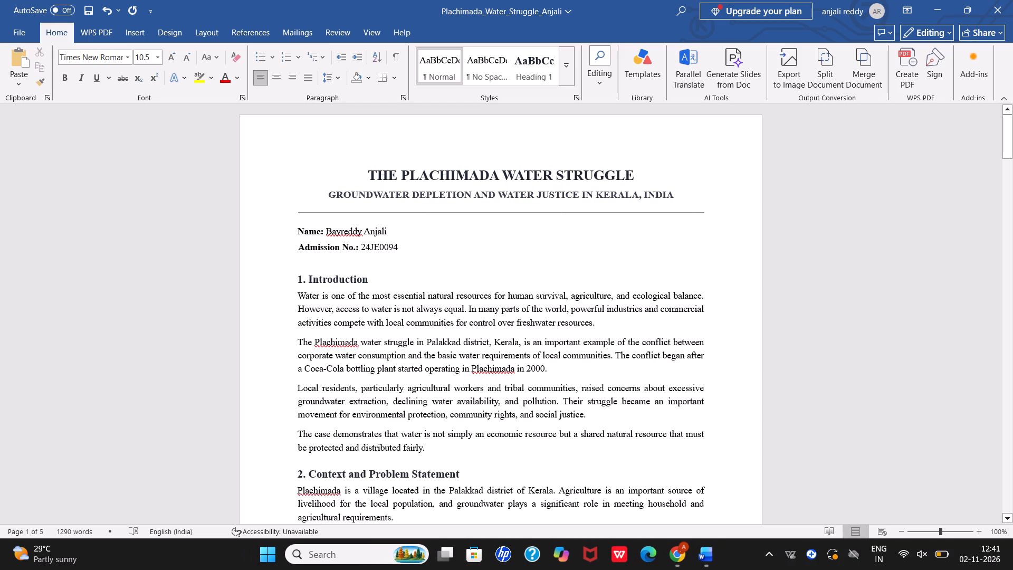
scroll(514, 367, down, 2)
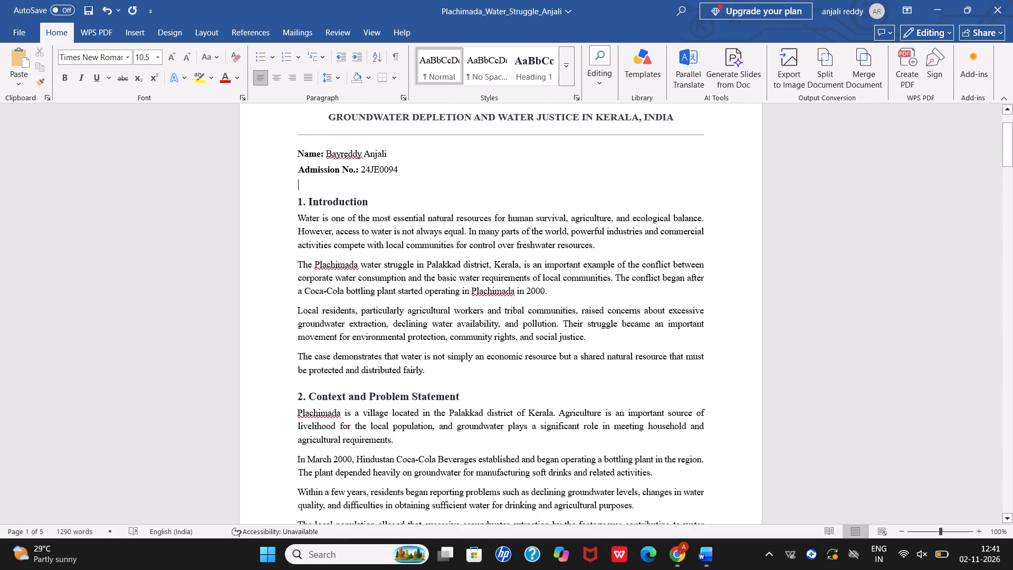
scroll(514, 367, down, 4)
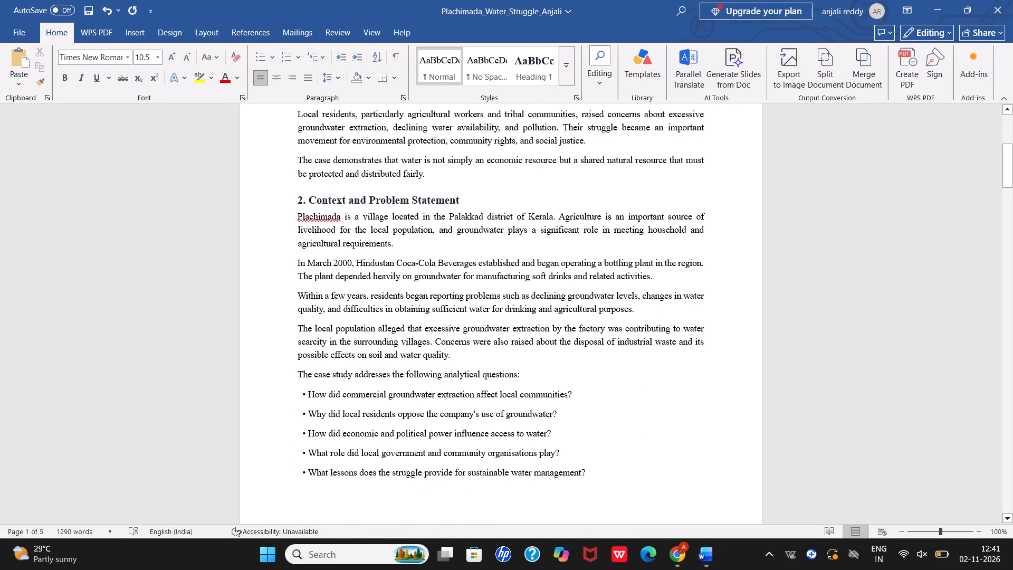
scroll(514, 367, down, 5)
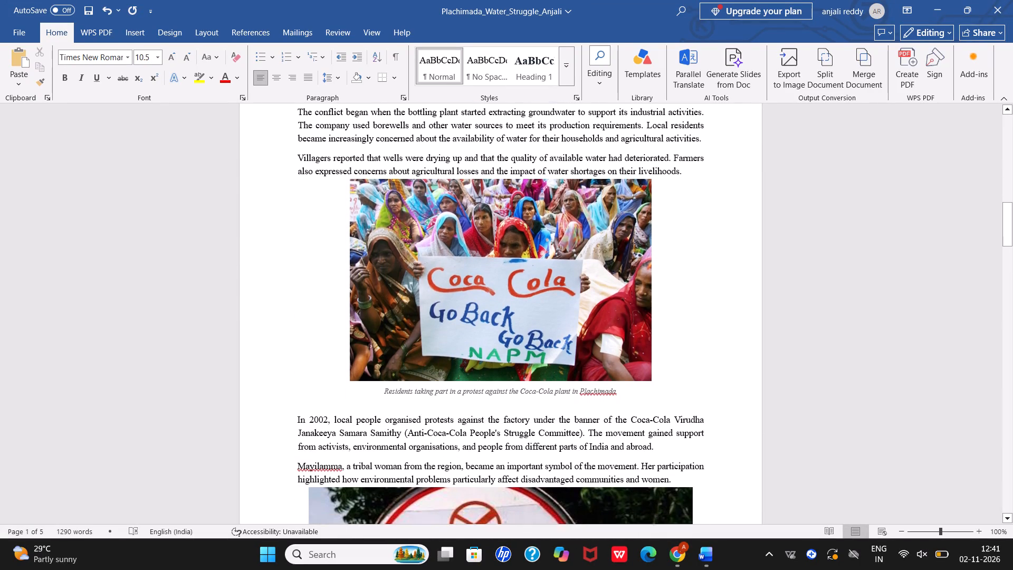
scroll(514, 367, down, 1)
click(588, 362)
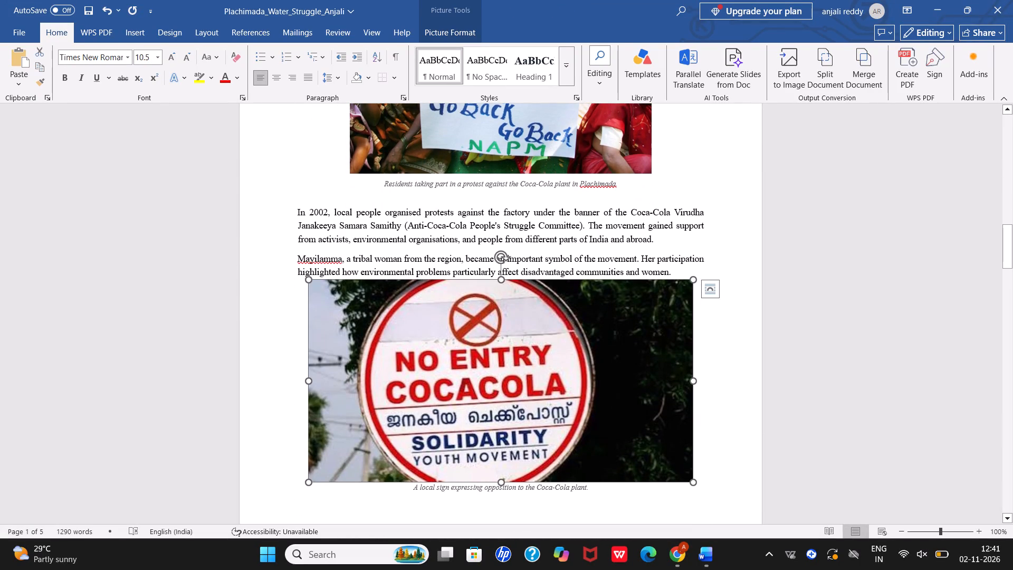
drag(693, 381, 637, 389)
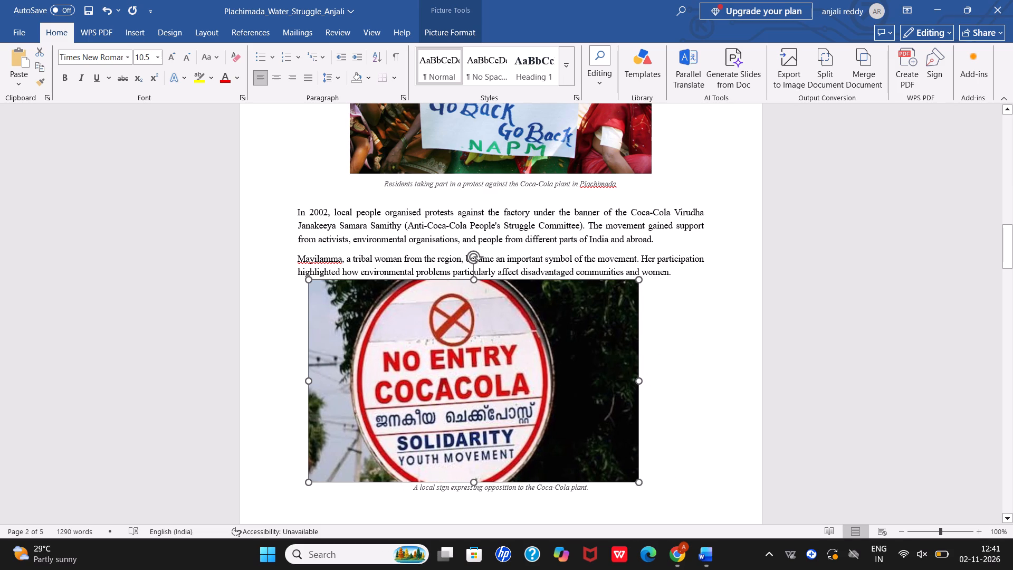
drag(637, 389, 667, 387)
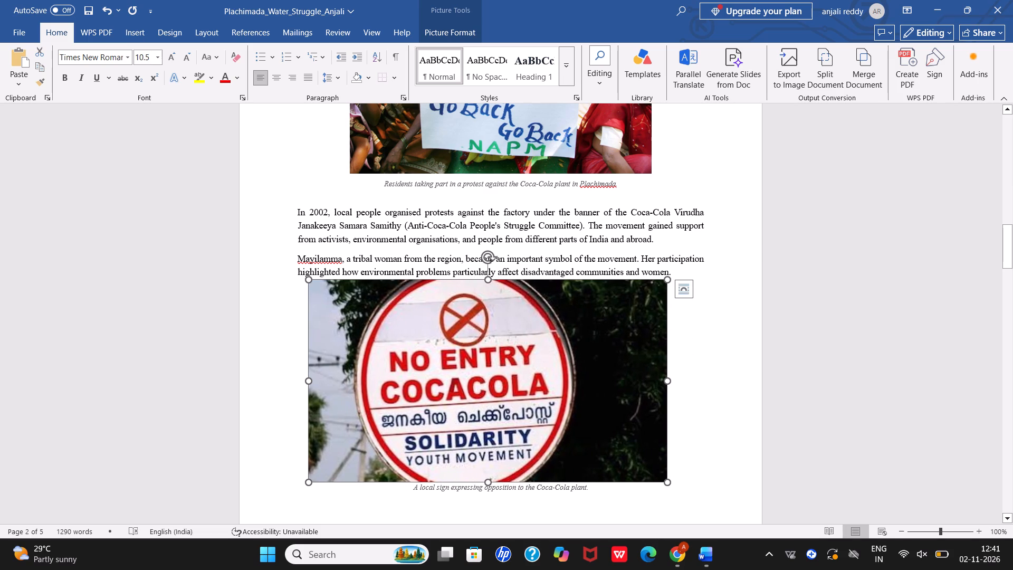
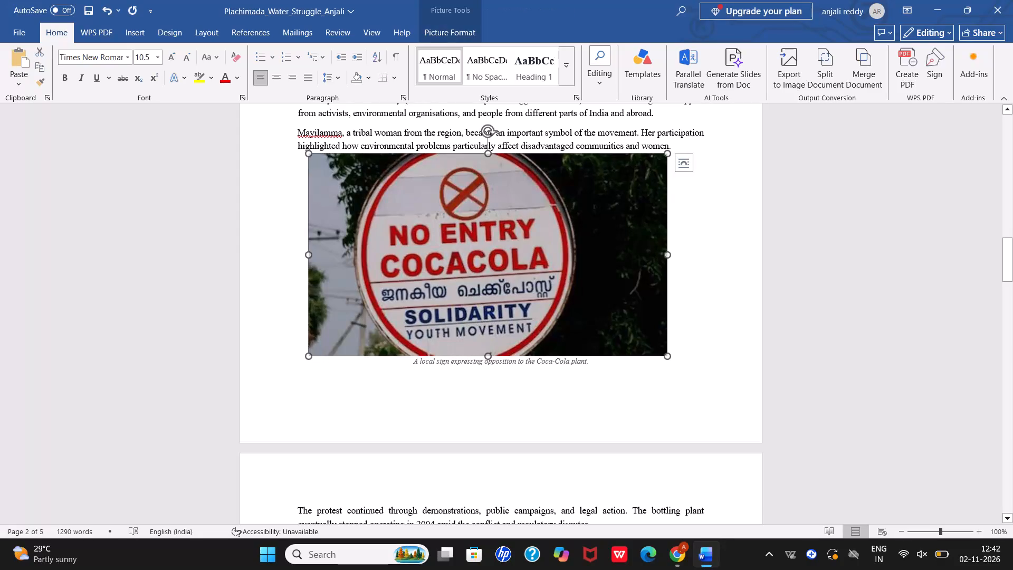
Replace the resized "NO ENTRY COCACOLA" sign picture on page 2 with the copy from the clipboard, above its caption.
key(BackSpace)
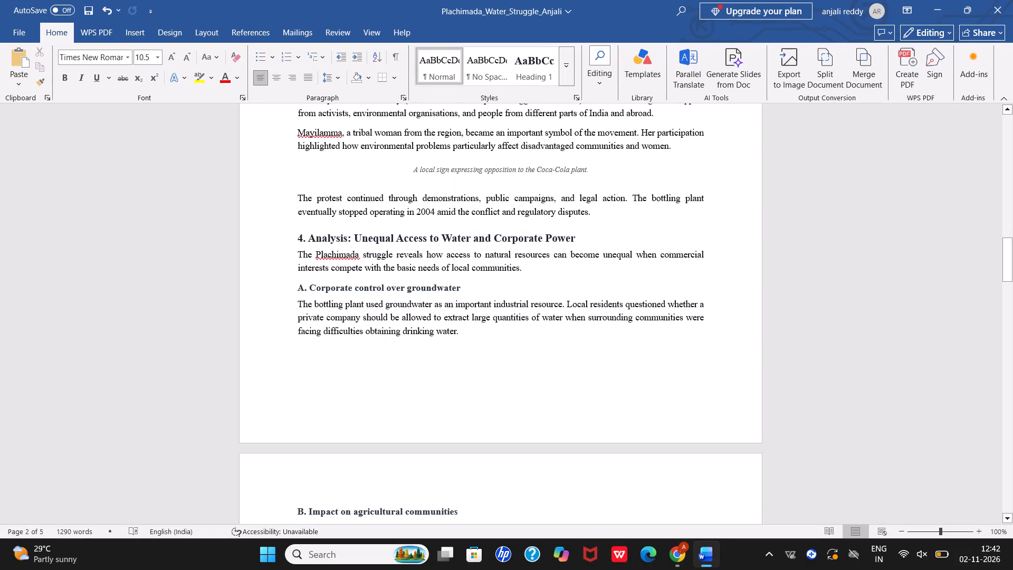
key(ctrl+v)
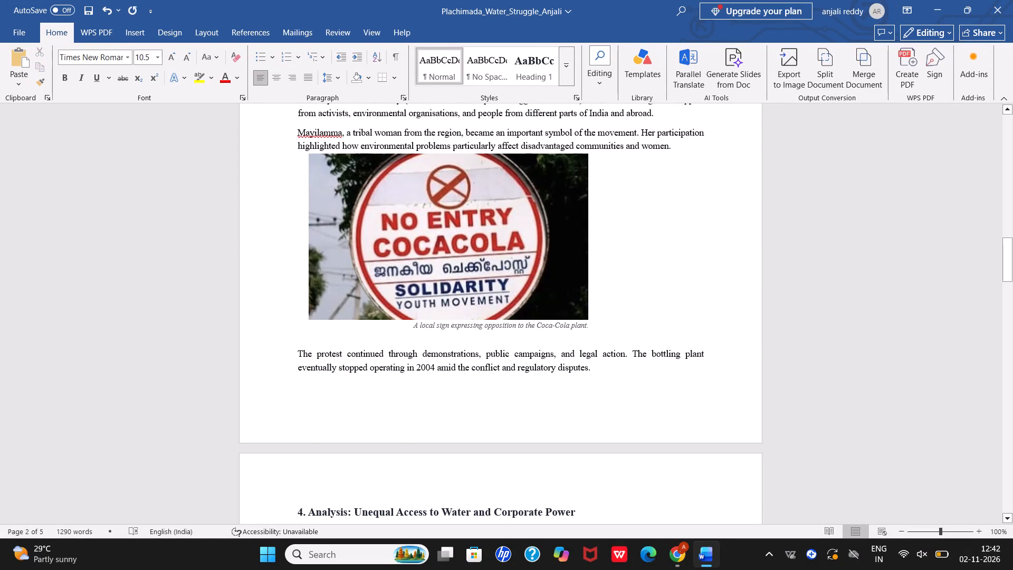
Insert four spaces before the pasted sign picture on its line to shift it right, toward the page centre.
click(301, 264)
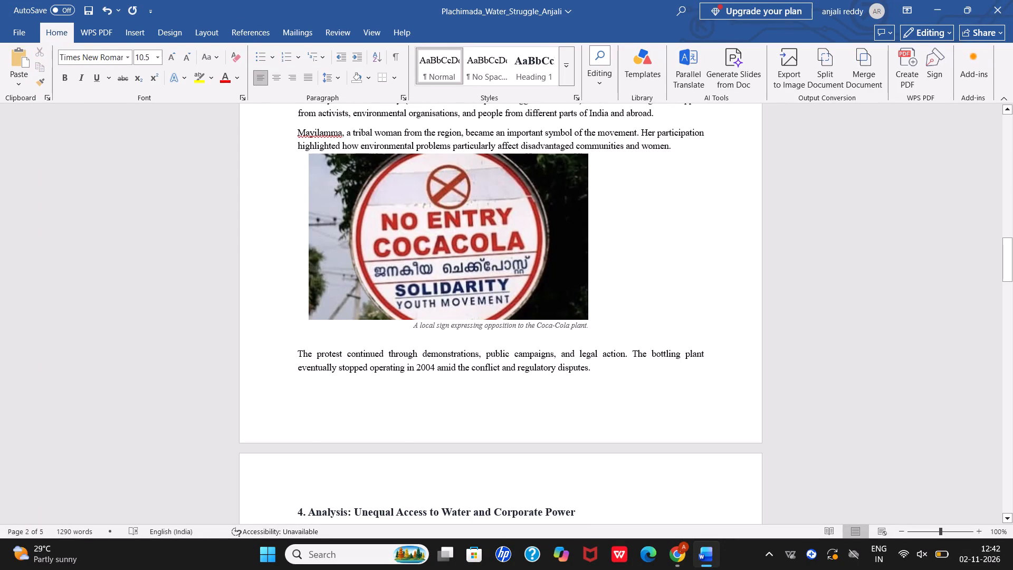
click(301, 264)
click(298, 266)
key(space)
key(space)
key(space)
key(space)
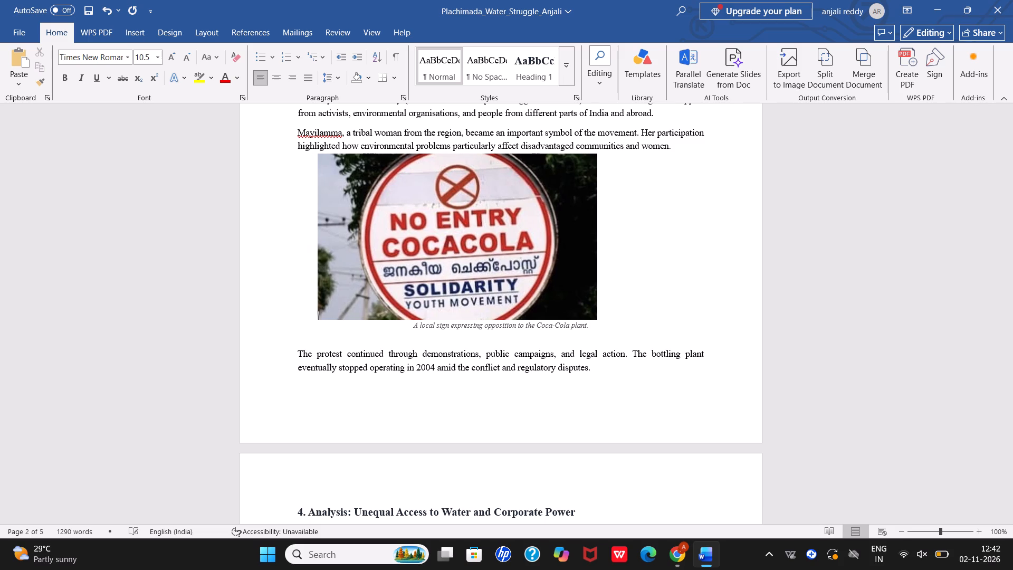
Shift the "NO ENTRY COCACOLA" sign picture on page 2 rightward with leading spaces so it sits roughly centred above its caption.
key(space)
key(space)
key(space)
key(space)
key(space)
key(space)
key(space)
key(space)
key(space)
key(space)
key(space)
key(space)
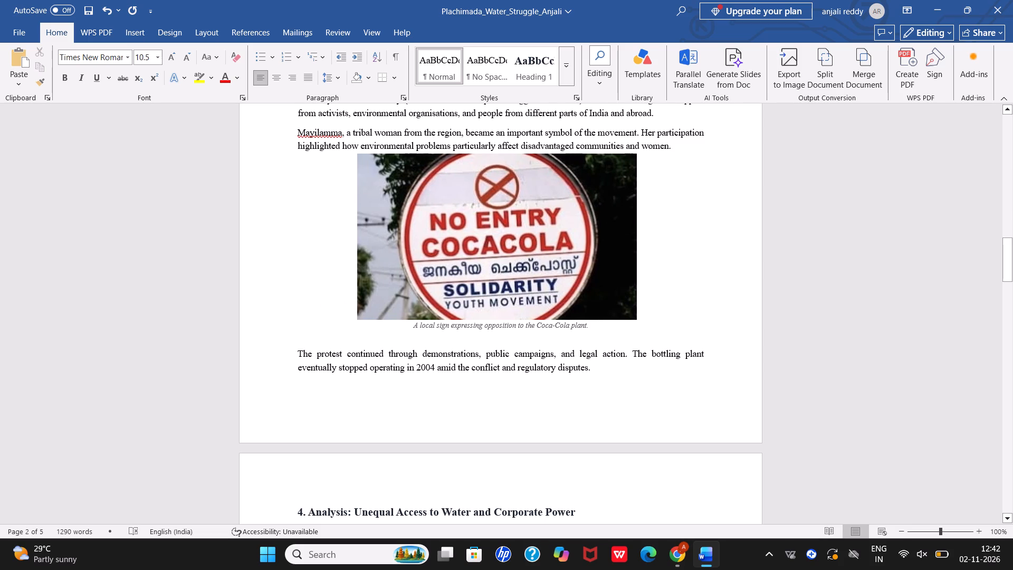
Widen the "NO ENTRY COCACOLA" sign picture slightly by moving its right edge outward, keeping its height.
scroll(666, 331, up, 1)
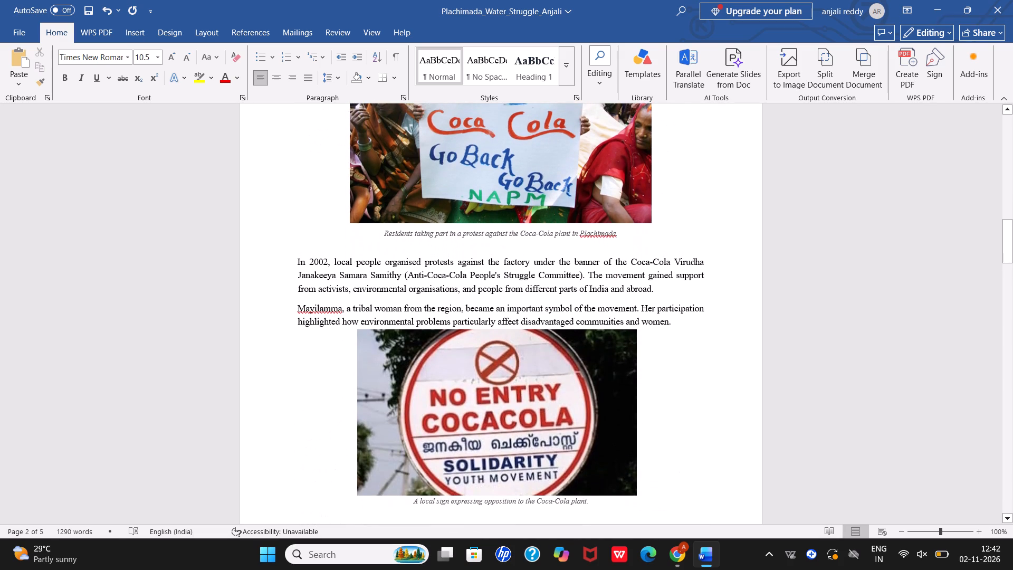
scroll(666, 331, up, 1)
click(574, 378)
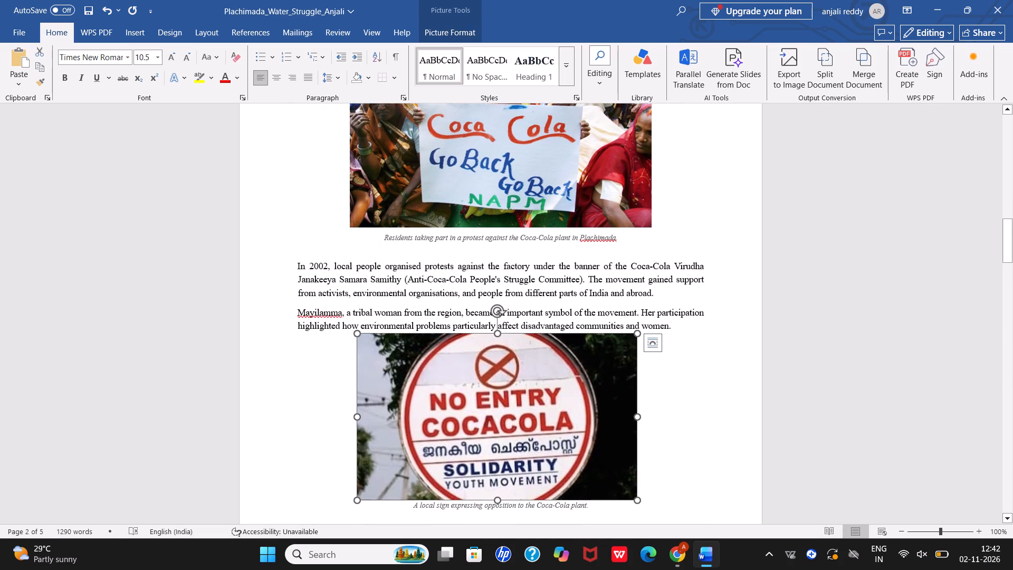
click(641, 417)
click(685, 404)
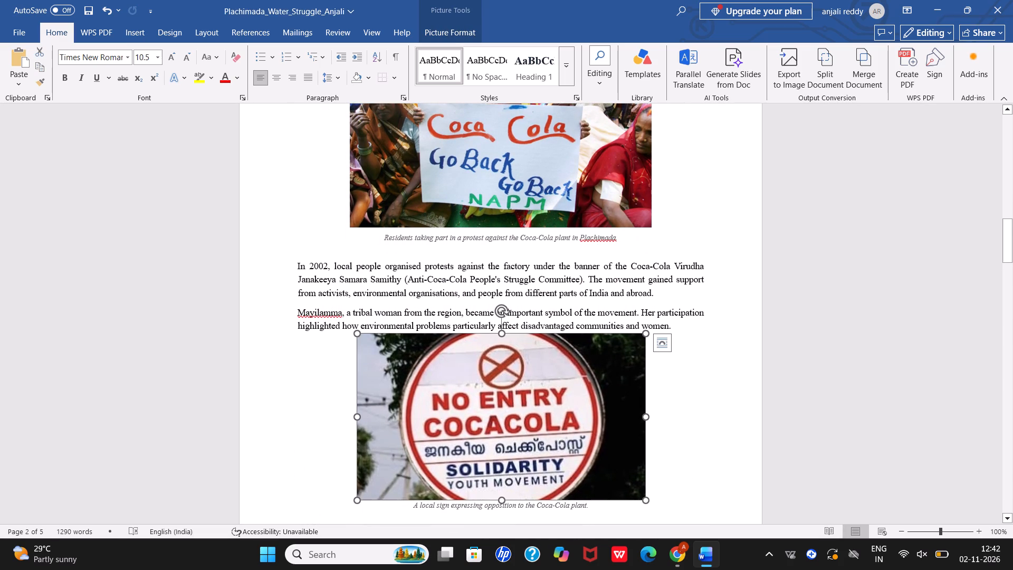
Review the picture sizes, captions and page layout across sections 3 and 4, including the workers' march and protest pictures.
scroll(685, 404, down, 1)
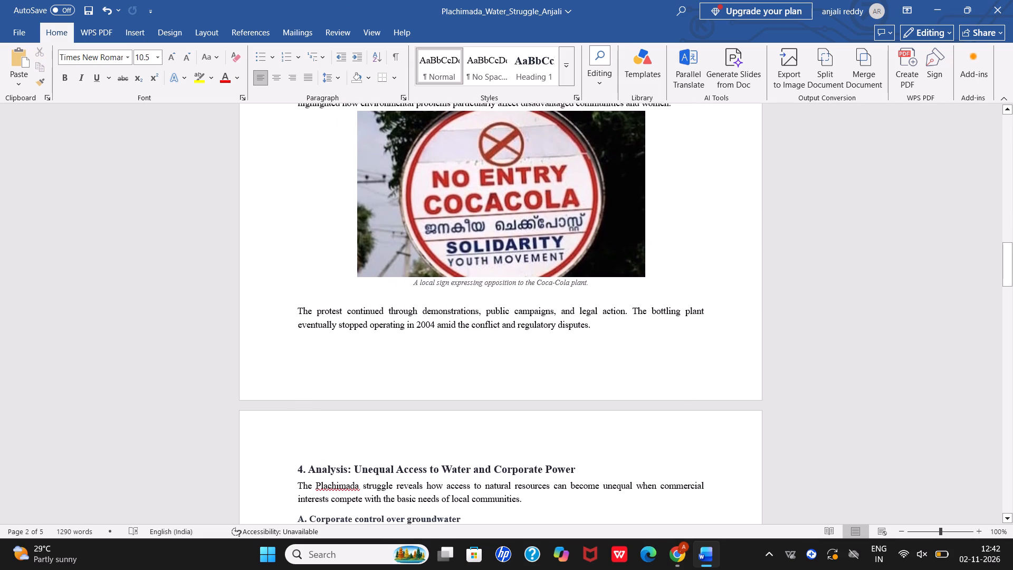
scroll(685, 404, down, 4)
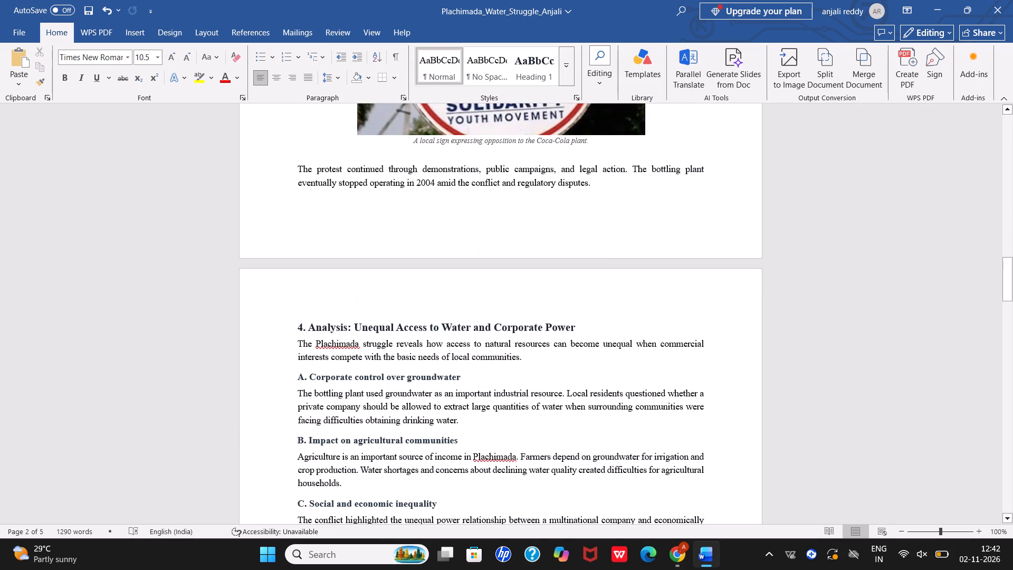
click(597, 141)
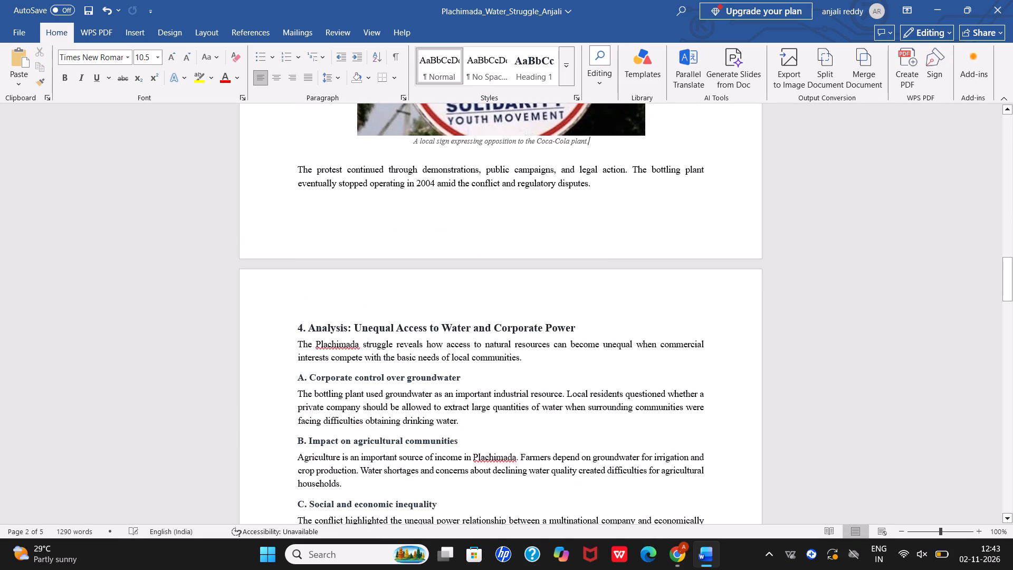
click(625, 231)
scroll(625, 231, down, 1)
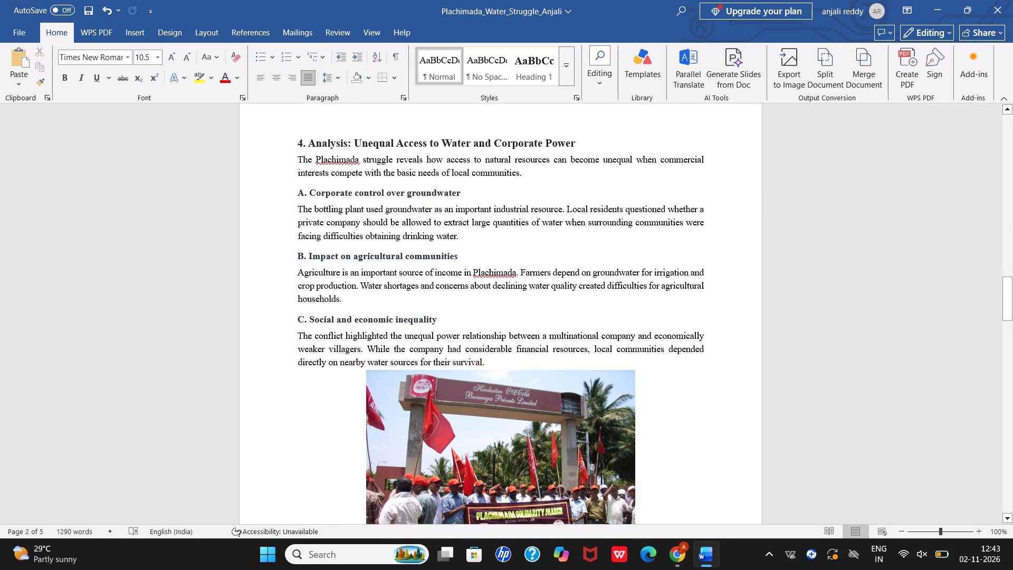
scroll(625, 231, down, 2)
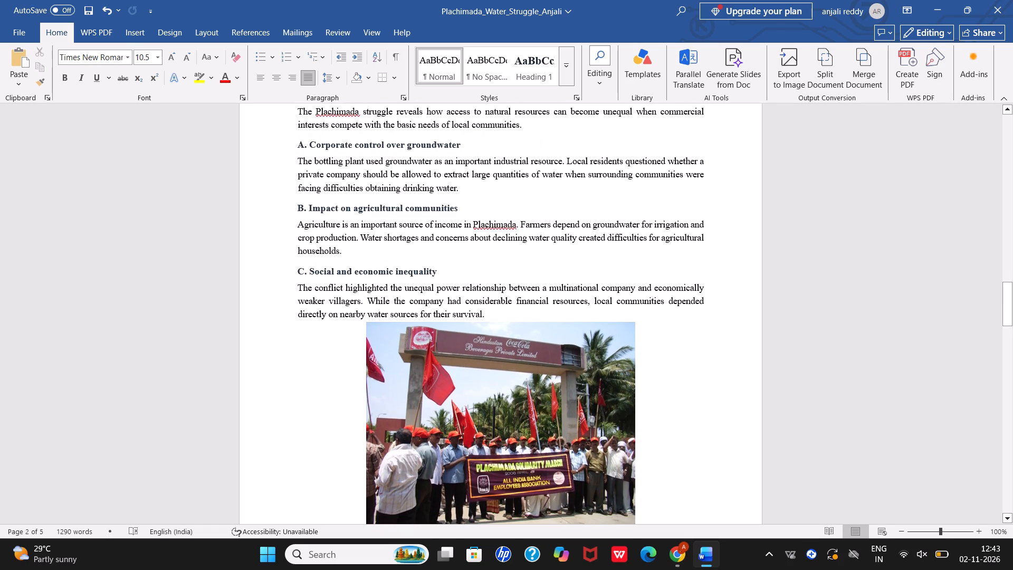
scroll(625, 231, down, 1)
scroll(625, 231, up, 1)
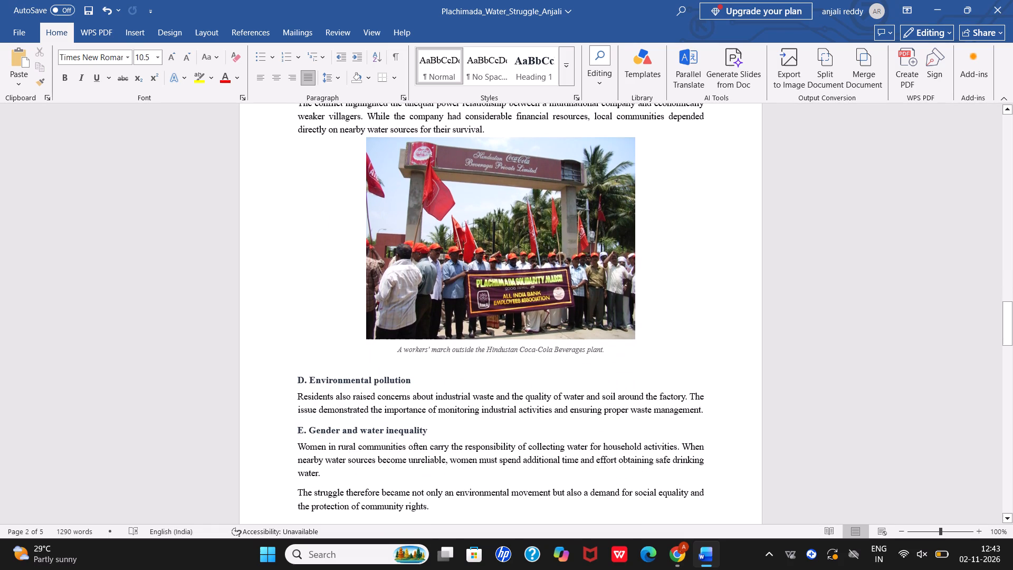
scroll(625, 231, up, 1)
scroll(625, 231, down, 3)
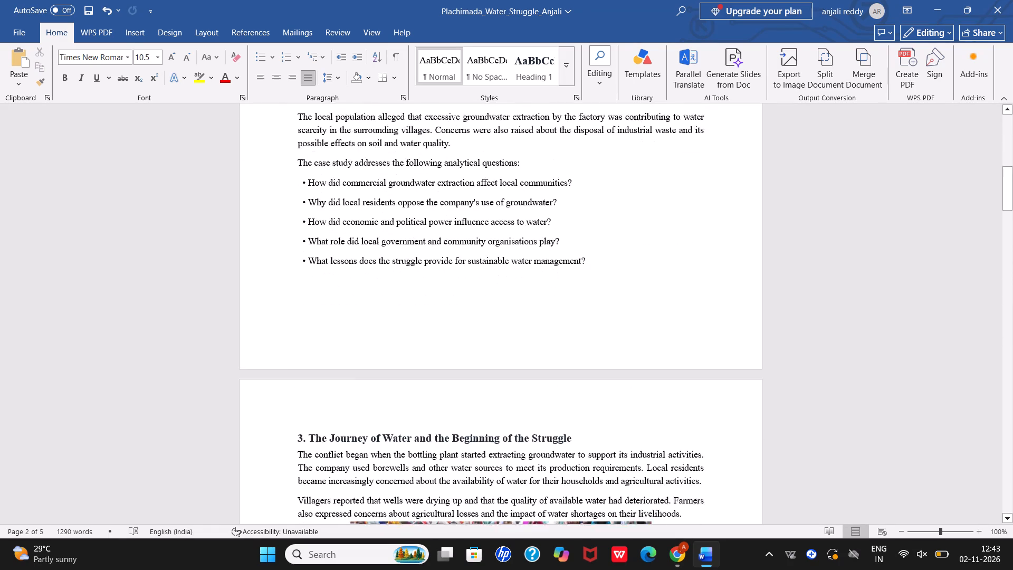
scroll(625, 231, down, 4)
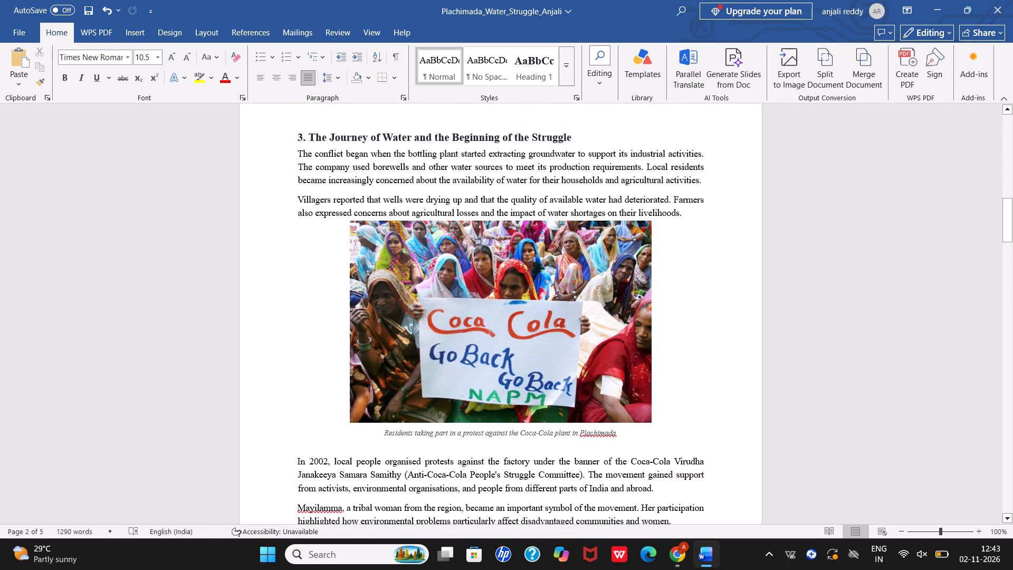
Review the layout of all five pages, checking picture placement, captions, section headings and page breaks from the title through the References.
scroll(625, 231, down, 1)
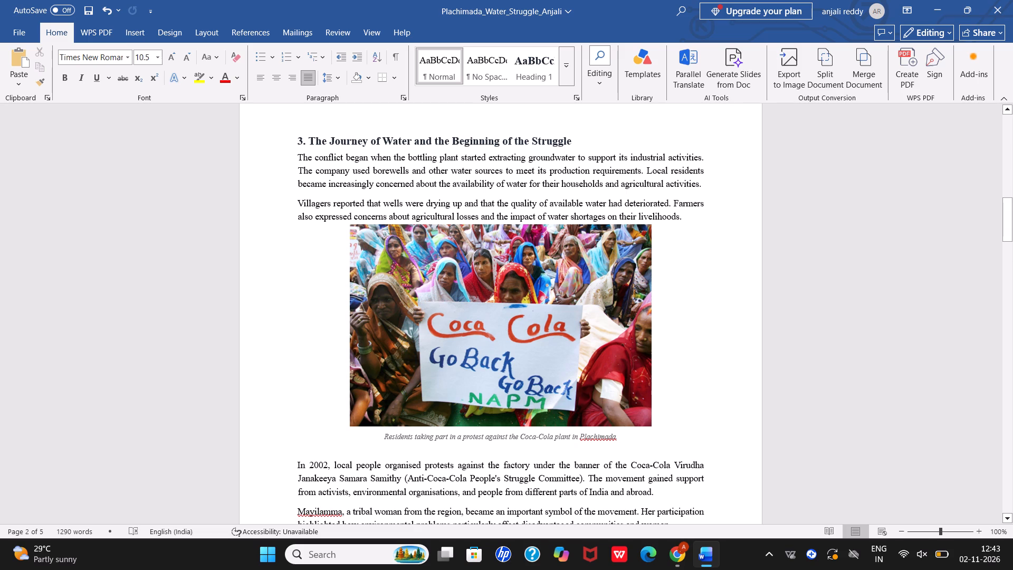
scroll(625, 231, down, 2)
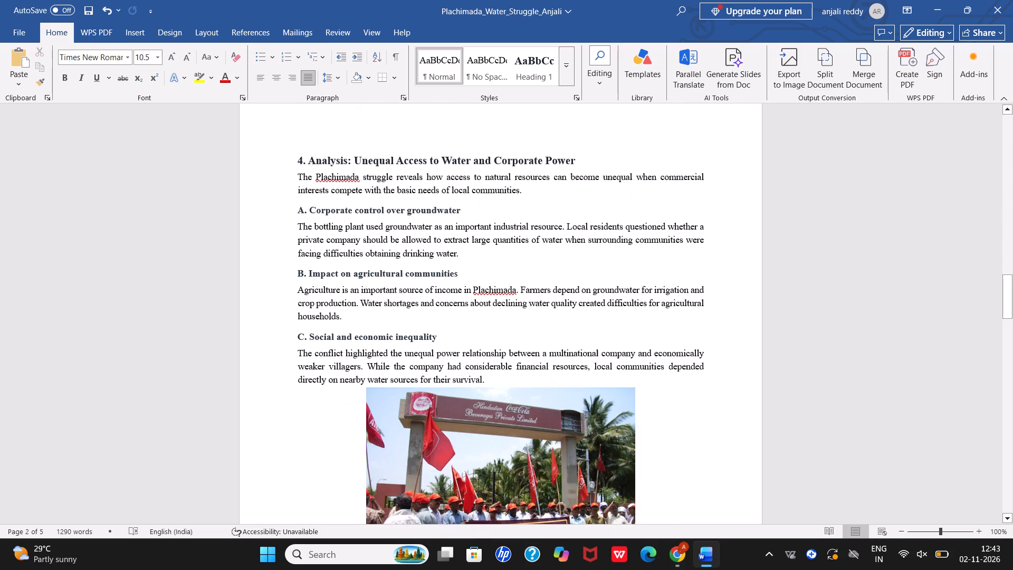
scroll(625, 231, down, 6)
scroll(625, 231, up, 3)
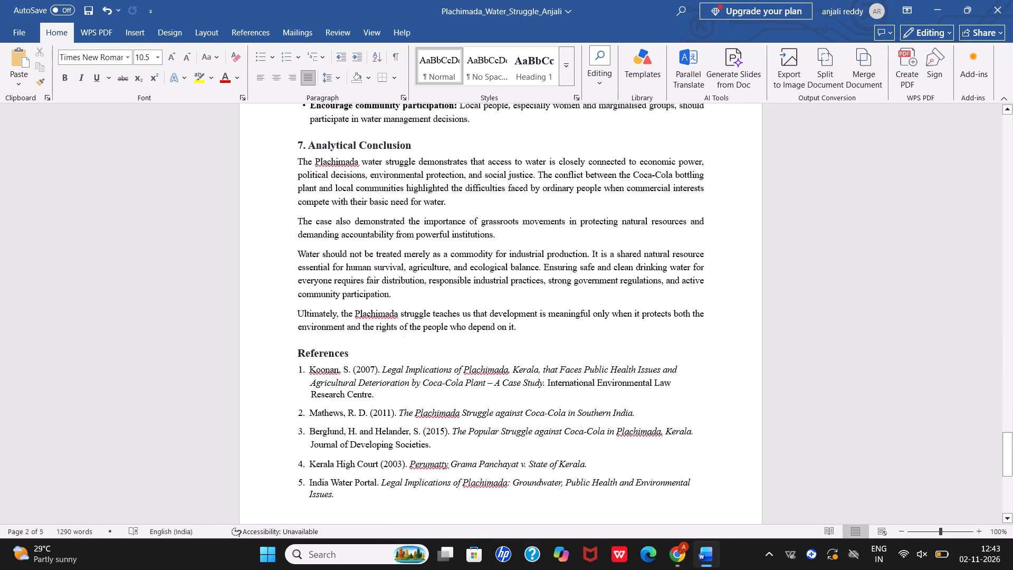
scroll(625, 231, up, 5)
scroll(625, 231, down, 5)
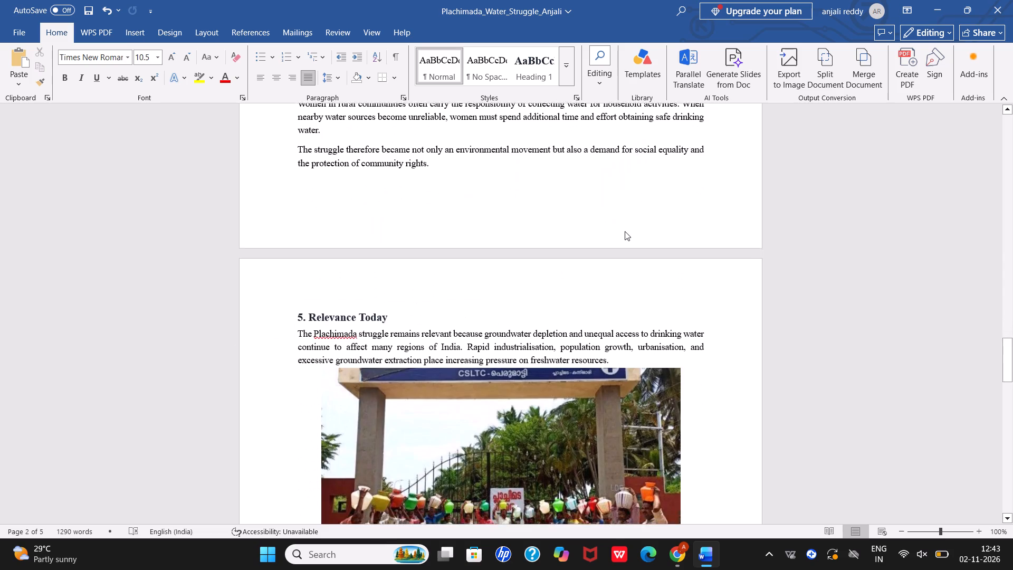
scroll(625, 231, down, 1)
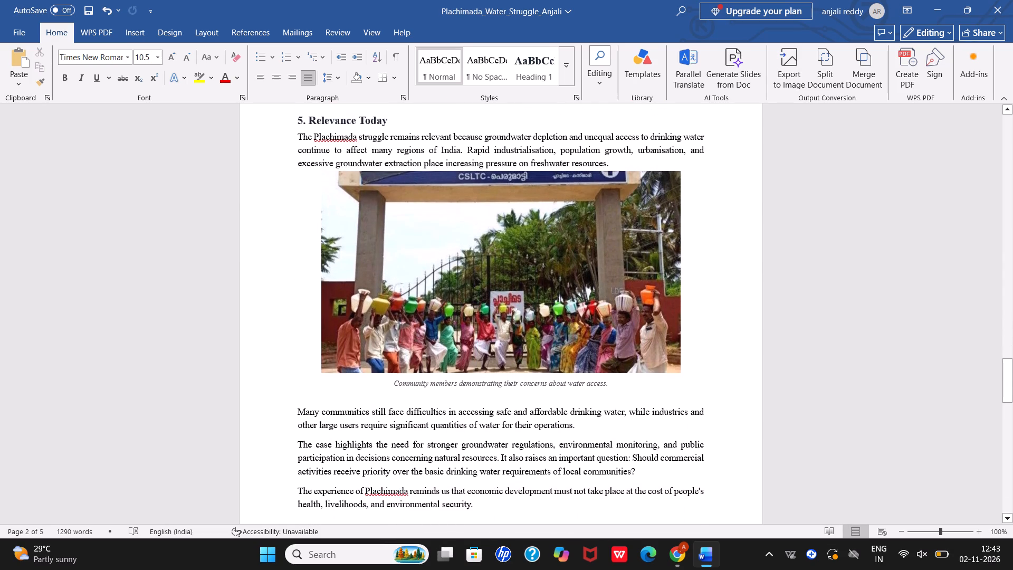
scroll(625, 231, up, 8)
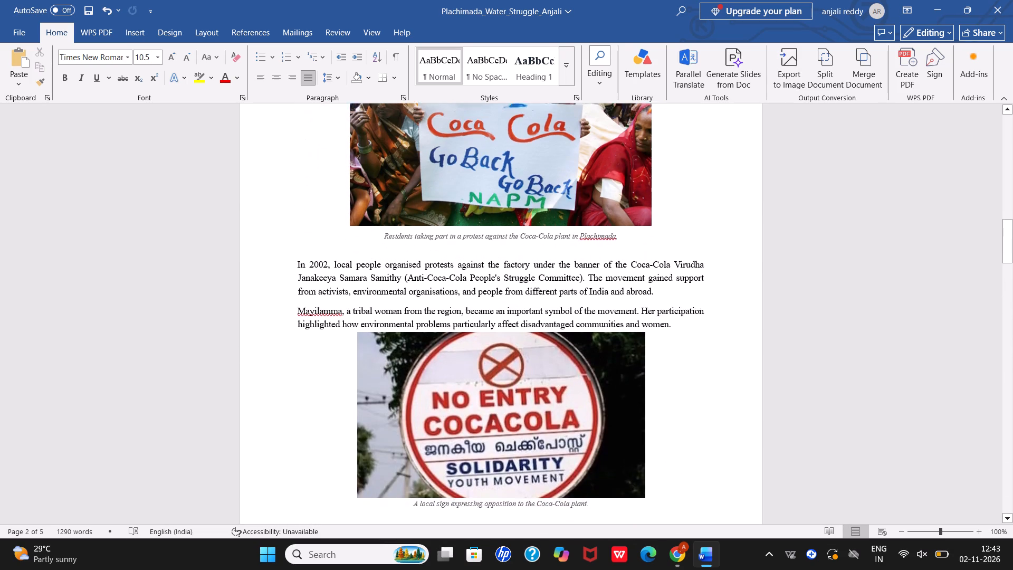
scroll(625, 231, down, 8)
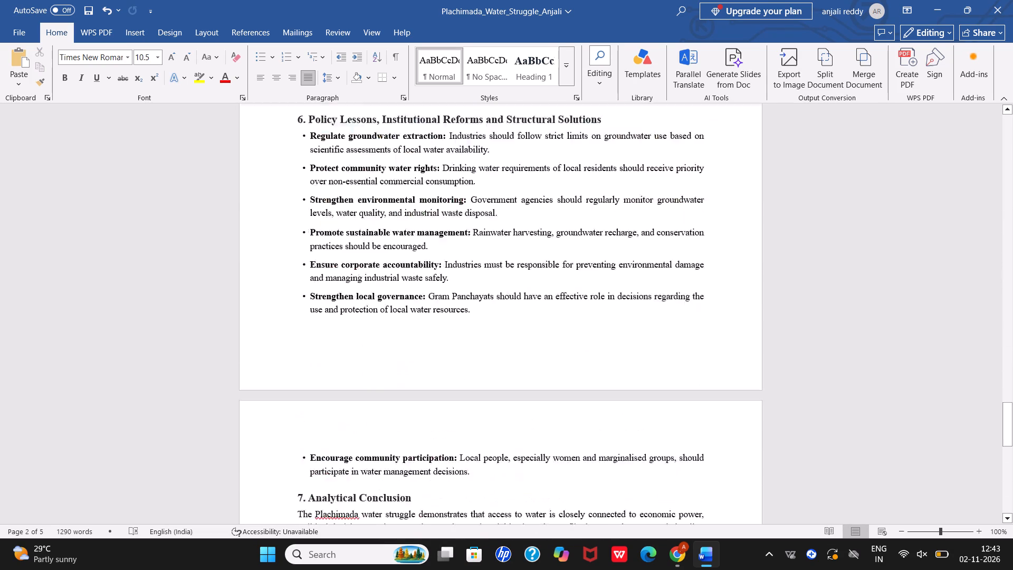
scroll(625, 231, down, 1)
scroll(625, 231, up, 6)
scroll(625, 231, down, 1)
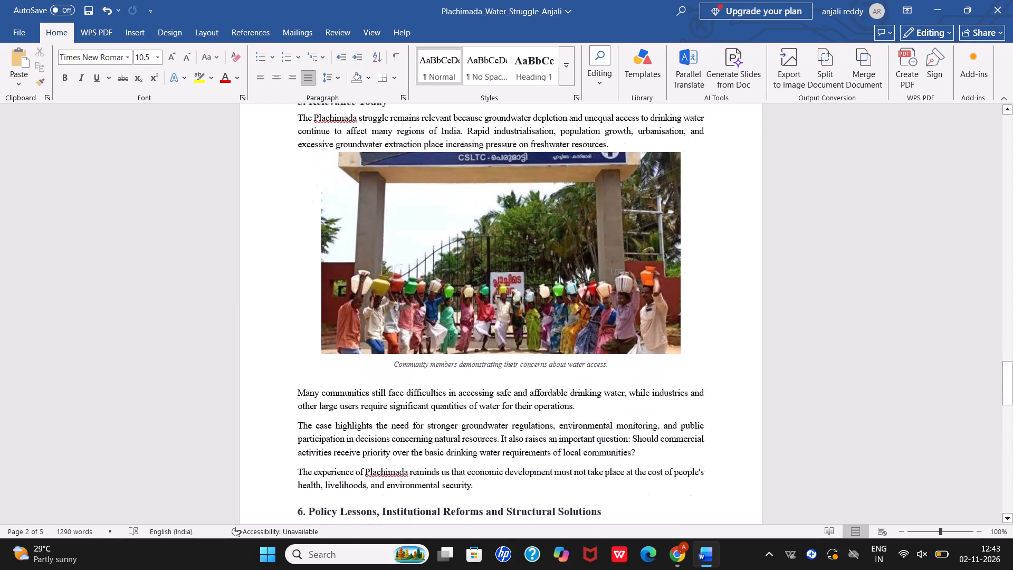
scroll(625, 231, down, 1)
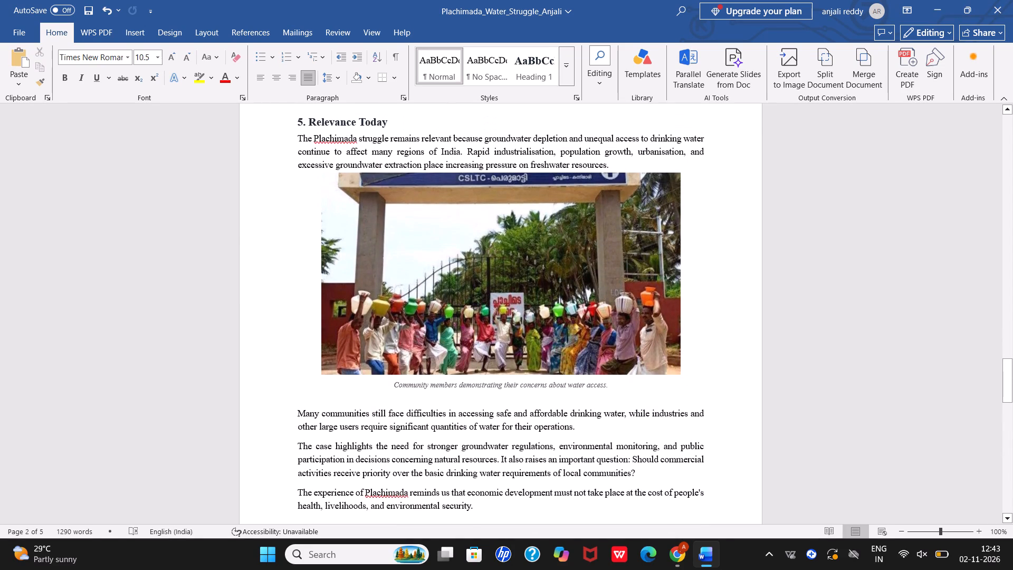
scroll(625, 231, down, 2)
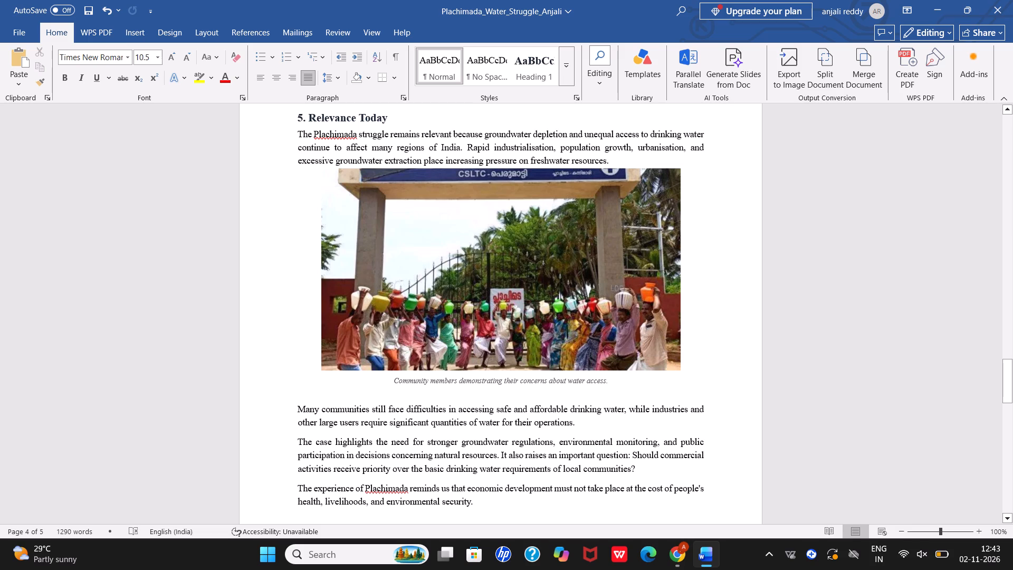
scroll(614, 381, down, 2)
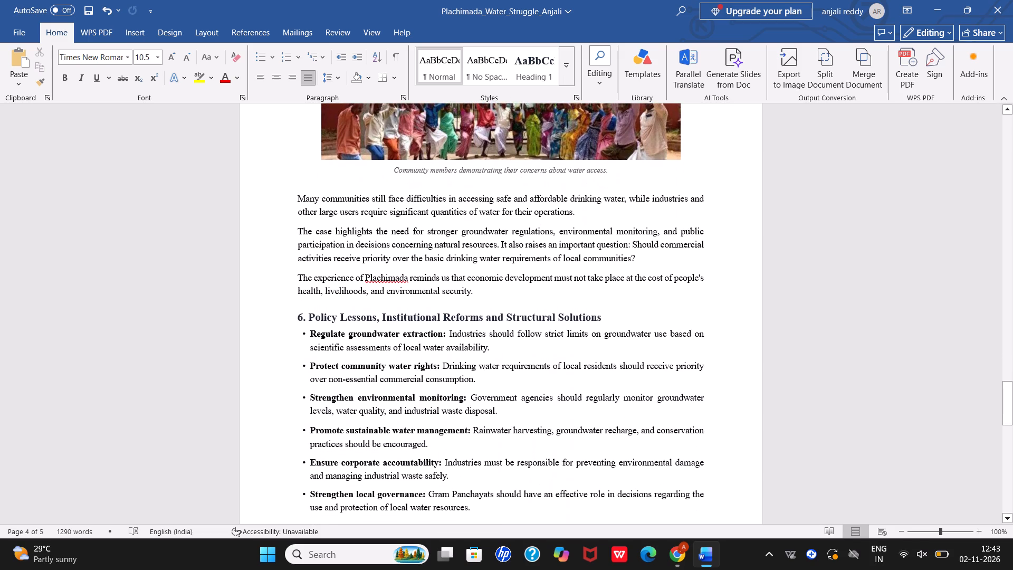
scroll(614, 381, up, 2)
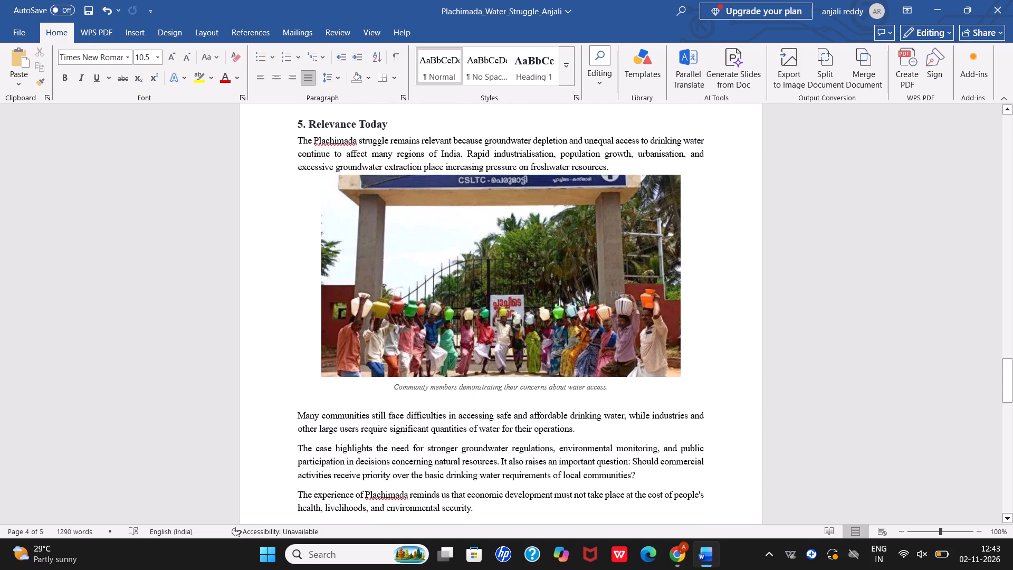
scroll(614, 381, up, 9)
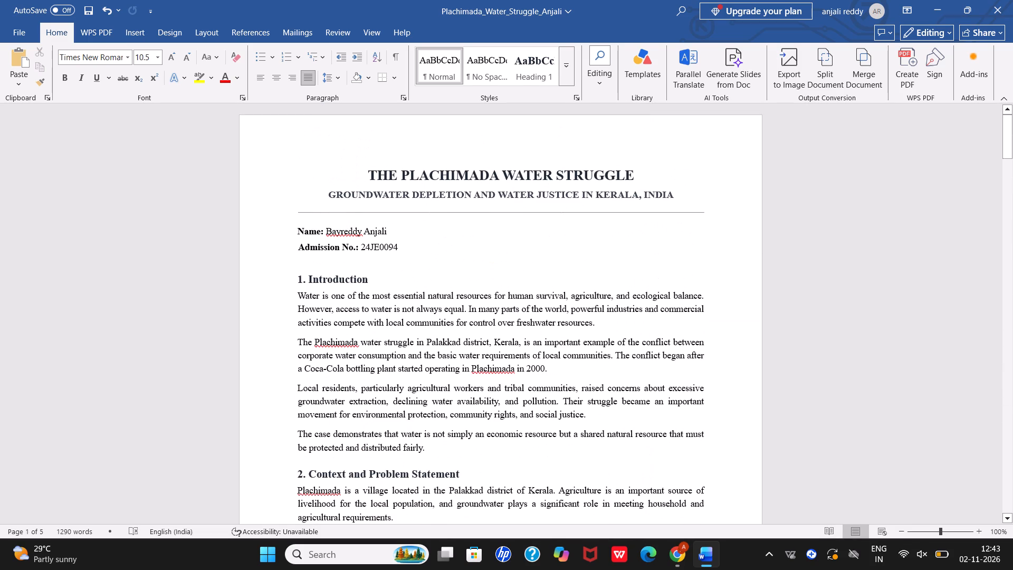
scroll(614, 381, down, 3)
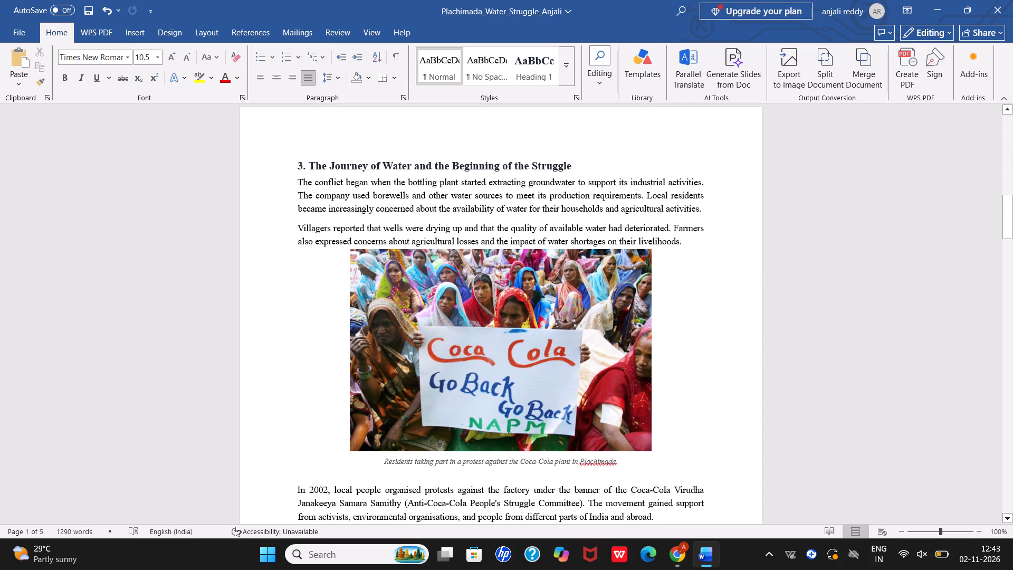
scroll(614, 381, up, 2)
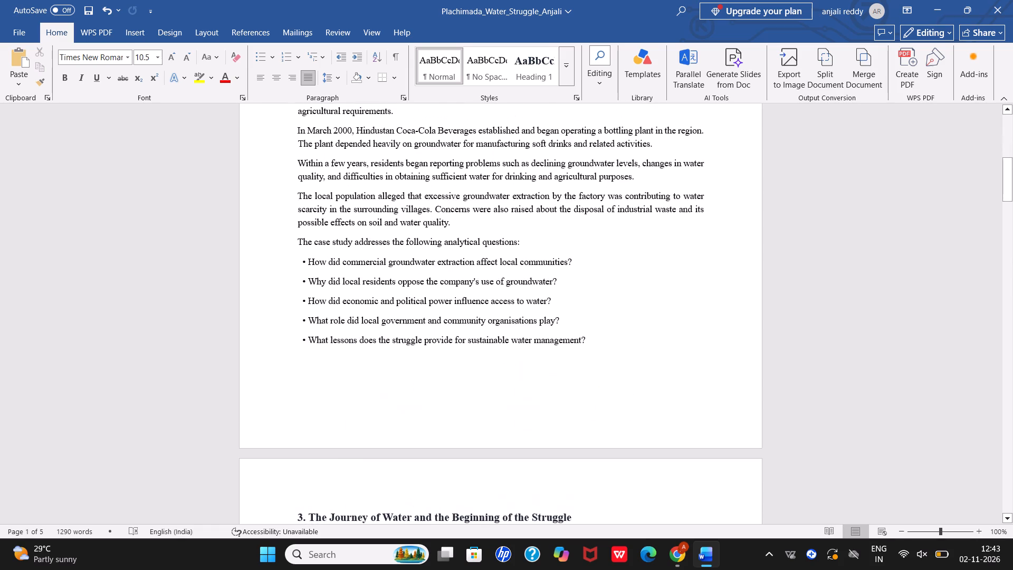
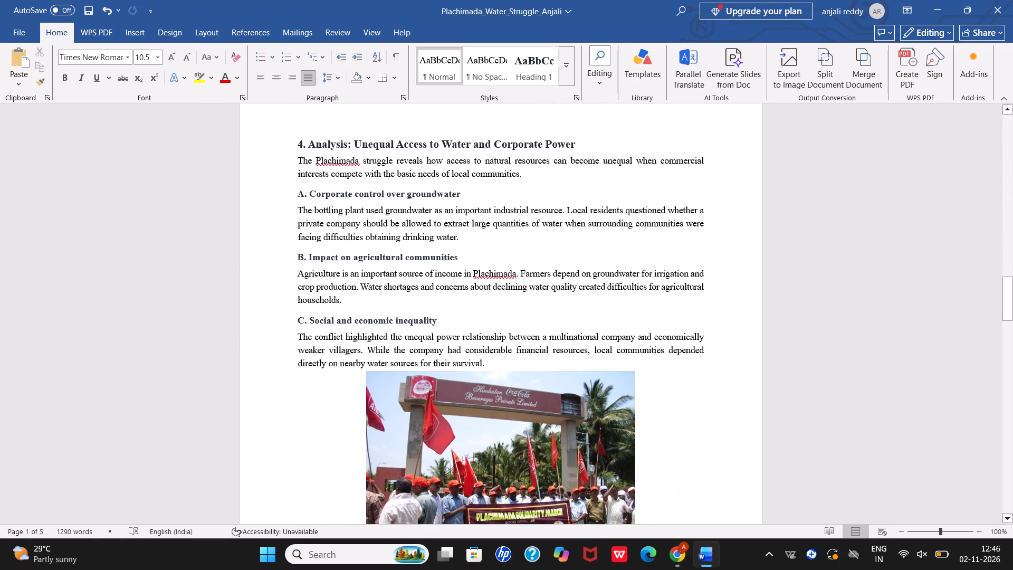
scroll(604, 426, down, 6)
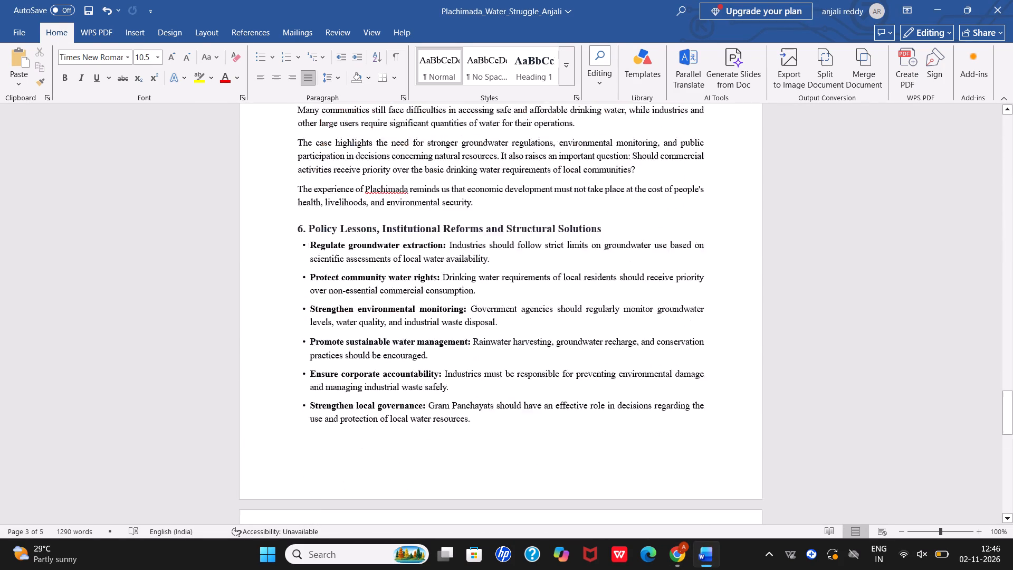
scroll(604, 426, down, 3)
scroll(604, 426, up, 8)
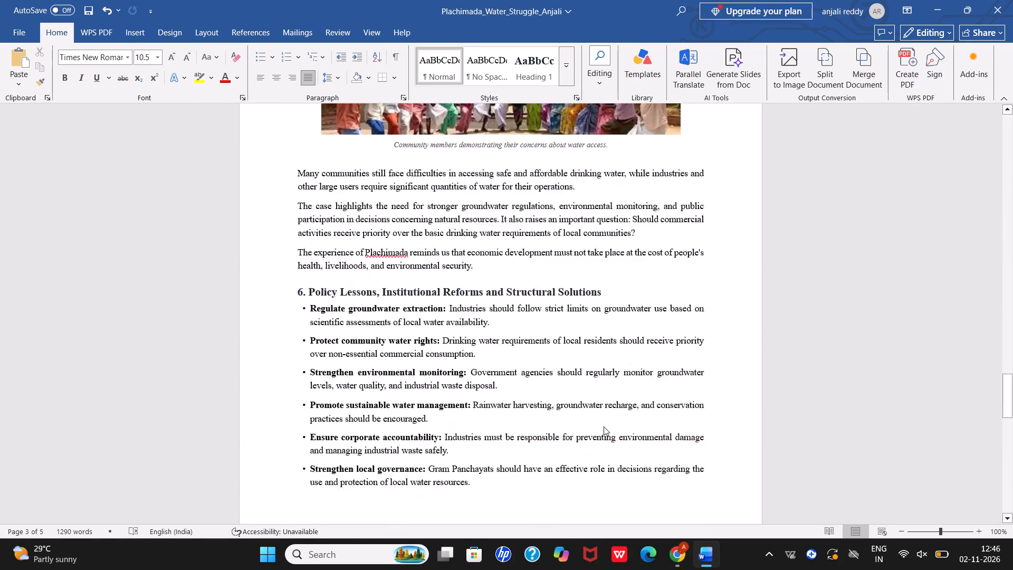
scroll(604, 426, up, 13)
scroll(604, 426, down, 7)
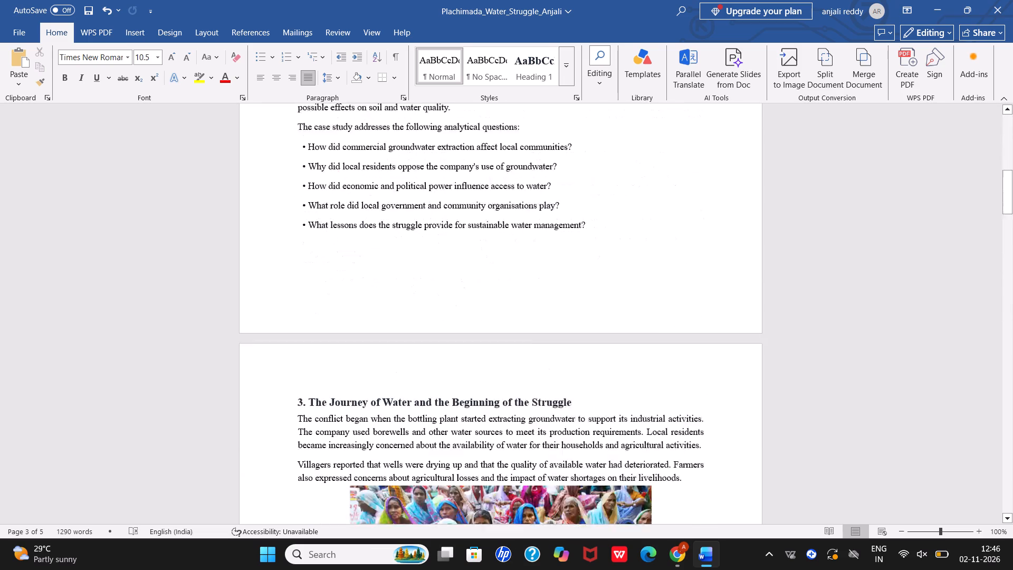
scroll(604, 426, down, 4)
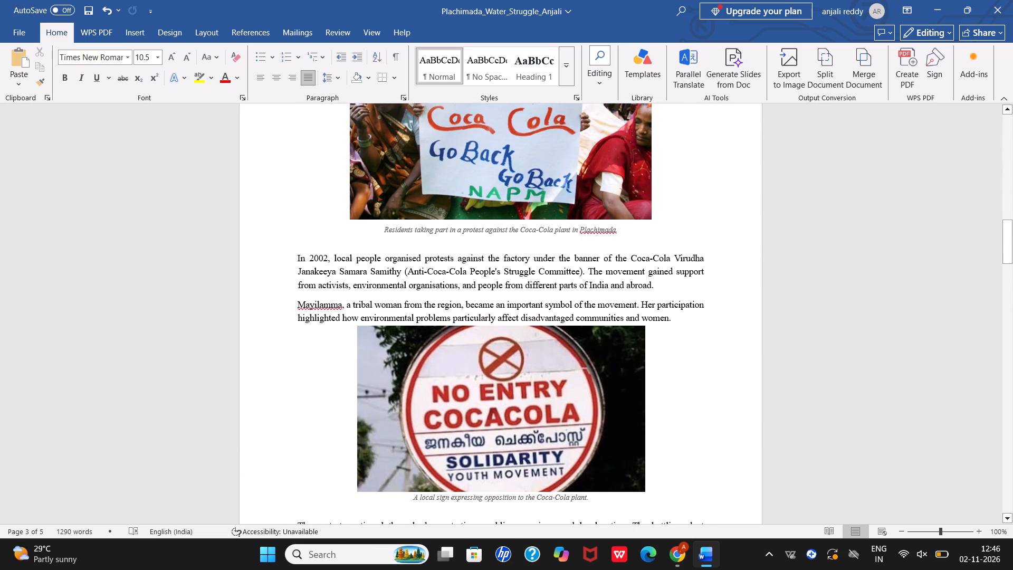
scroll(604, 426, up, 1)
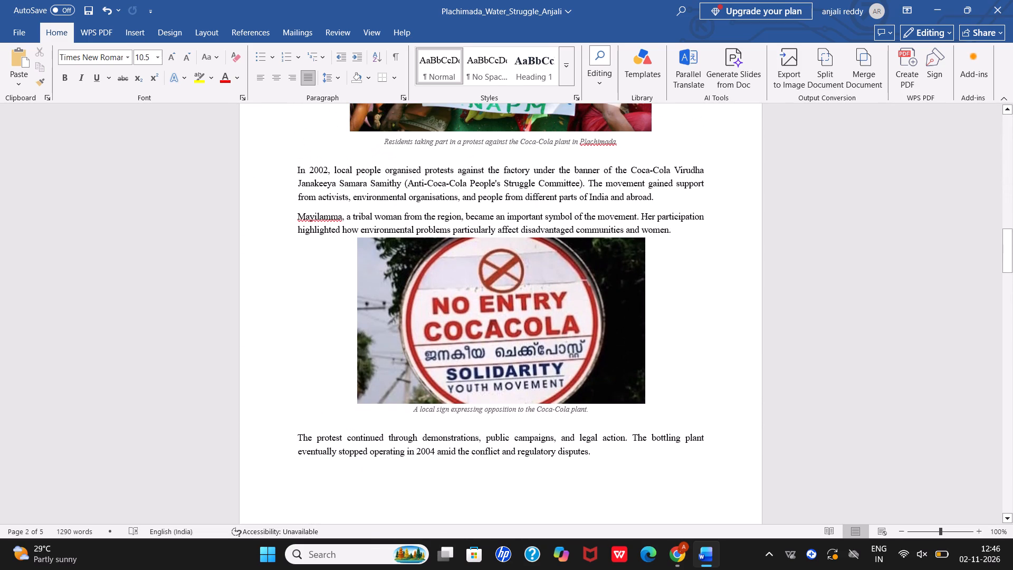
scroll(604, 426, up, 1)
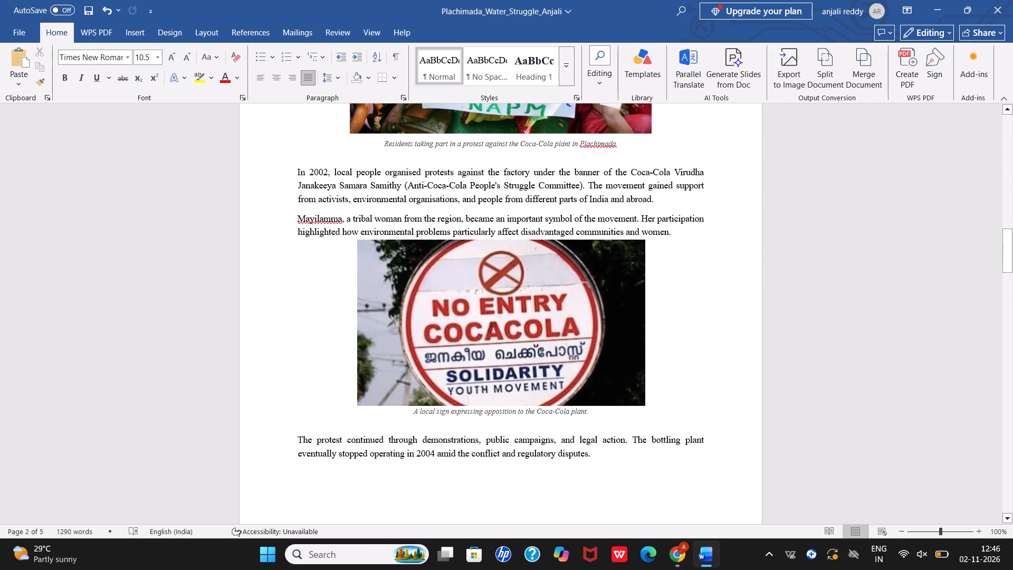
scroll(604, 426, up, 1)
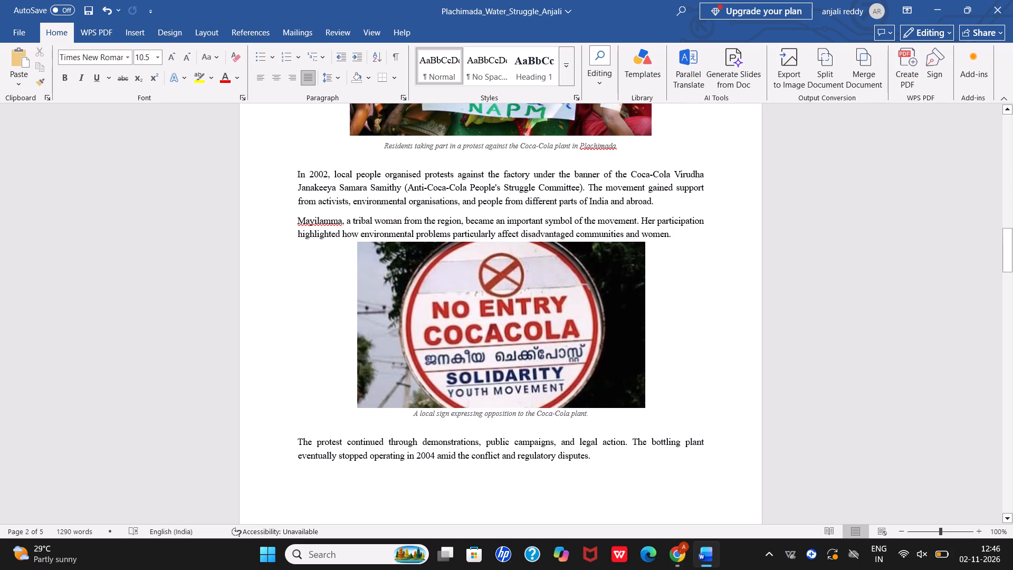
scroll(604, 426, up, 1)
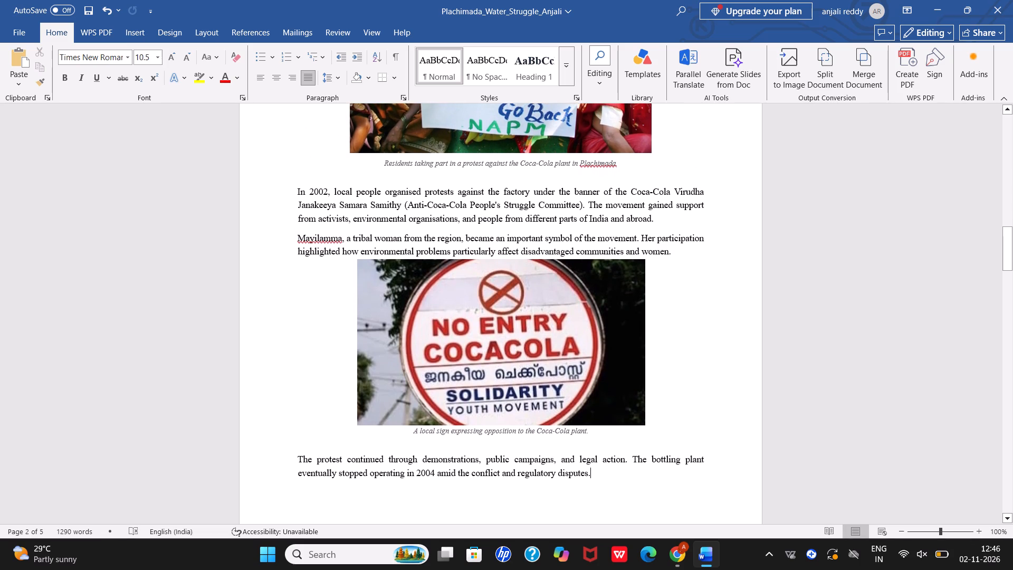
Review the text and page layout from the introduction through the references, including the page breaks around the pictures.
scroll(604, 426, up, 1)
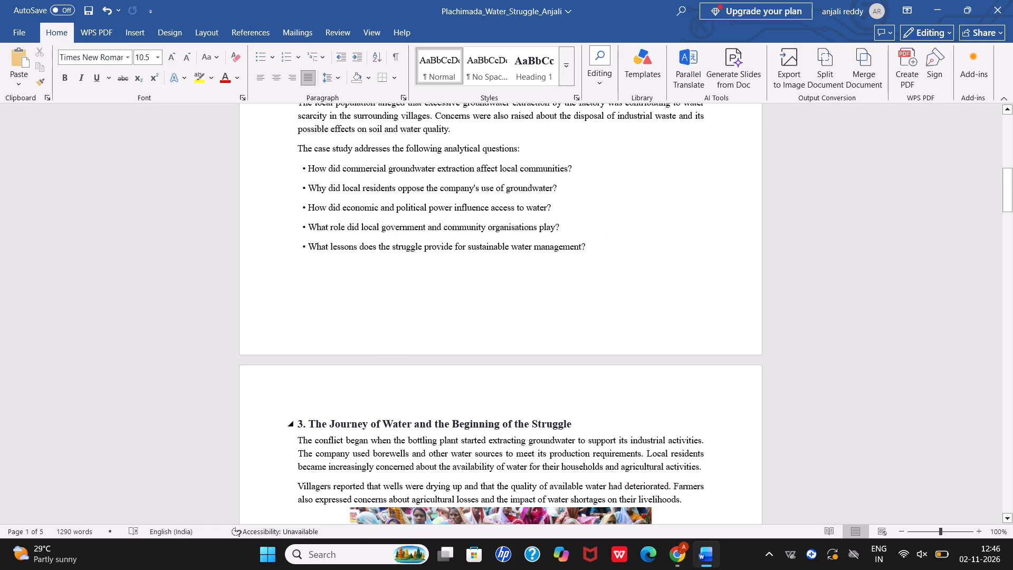
scroll(604, 426, up, 1)
scroll(604, 426, down, 4)
scroll(604, 426, up, 1)
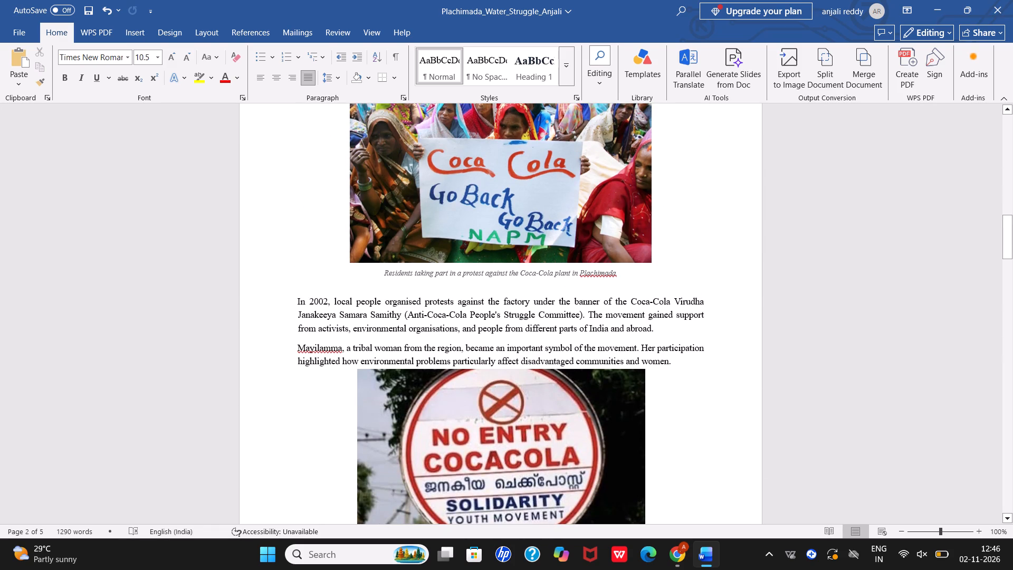
scroll(604, 426, up, 3)
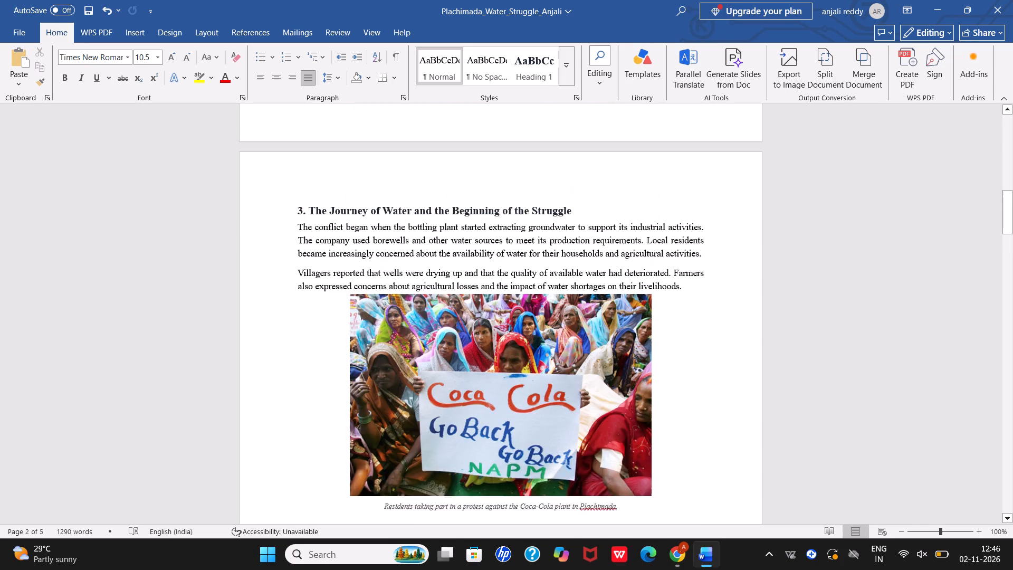
scroll(604, 426, up, 4)
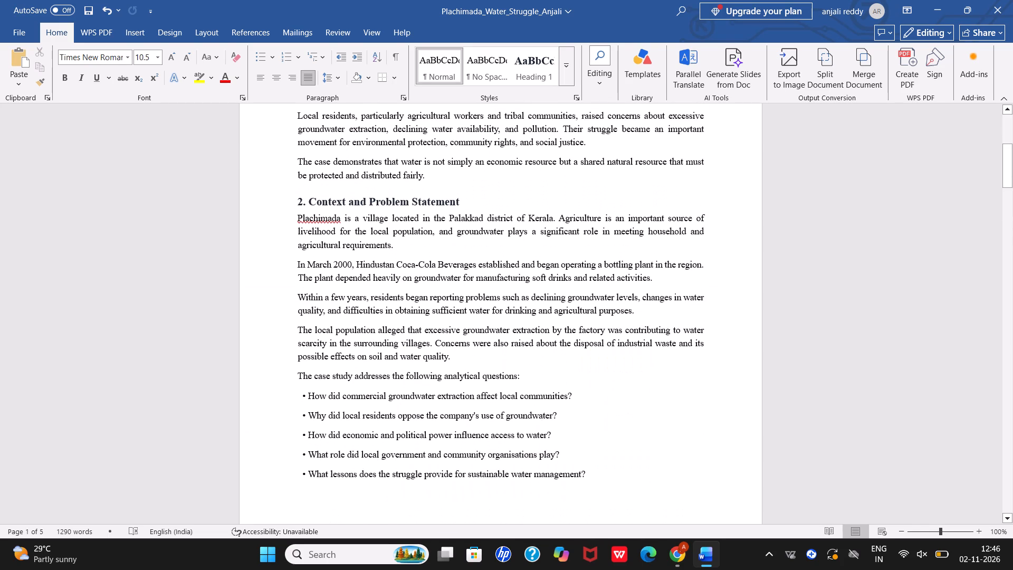
scroll(604, 426, up, 4)
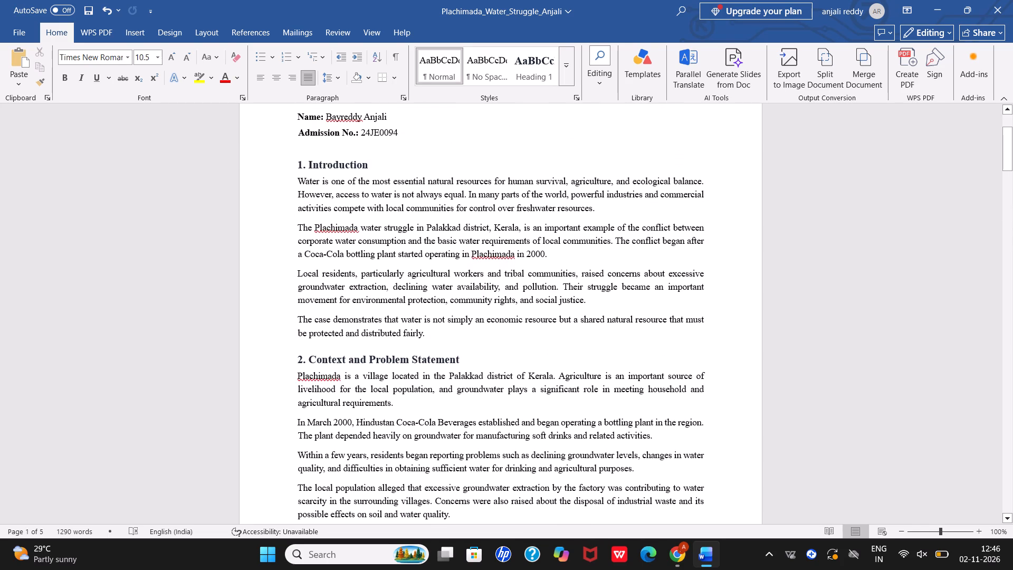
scroll(604, 426, down, 3)
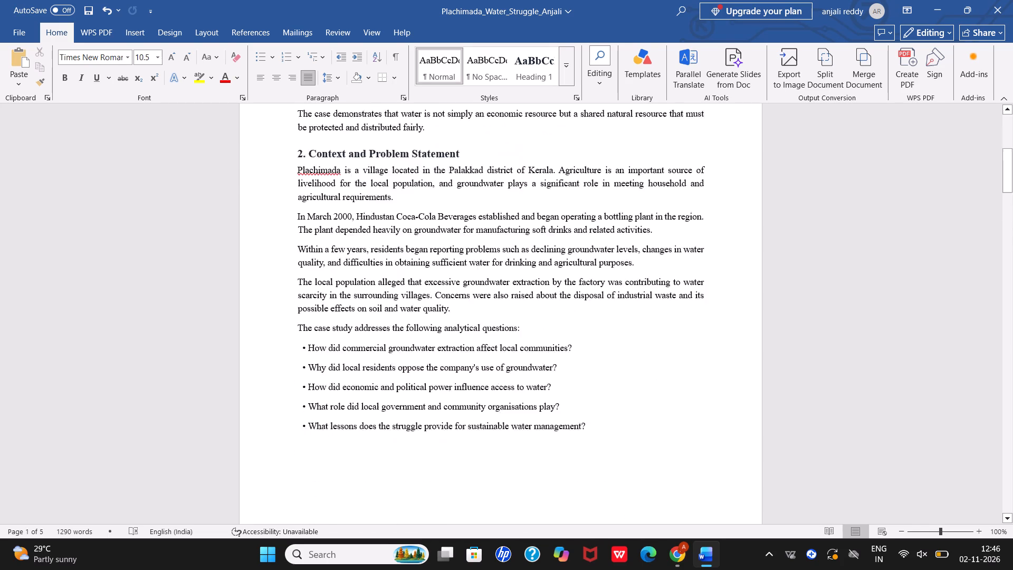
scroll(604, 426, down, 5)
scroll(604, 426, up, 2)
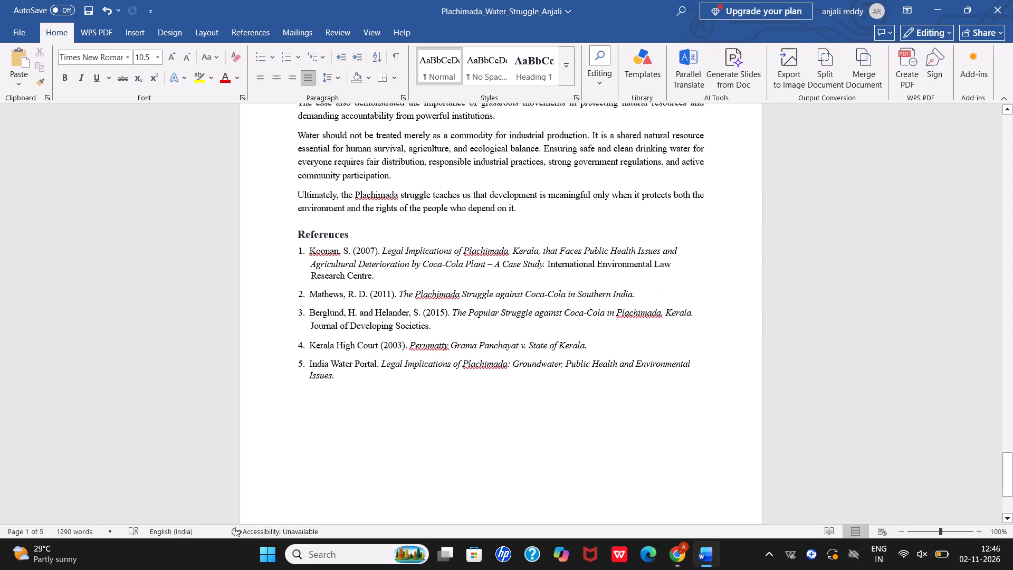
scroll(604, 426, up, 4)
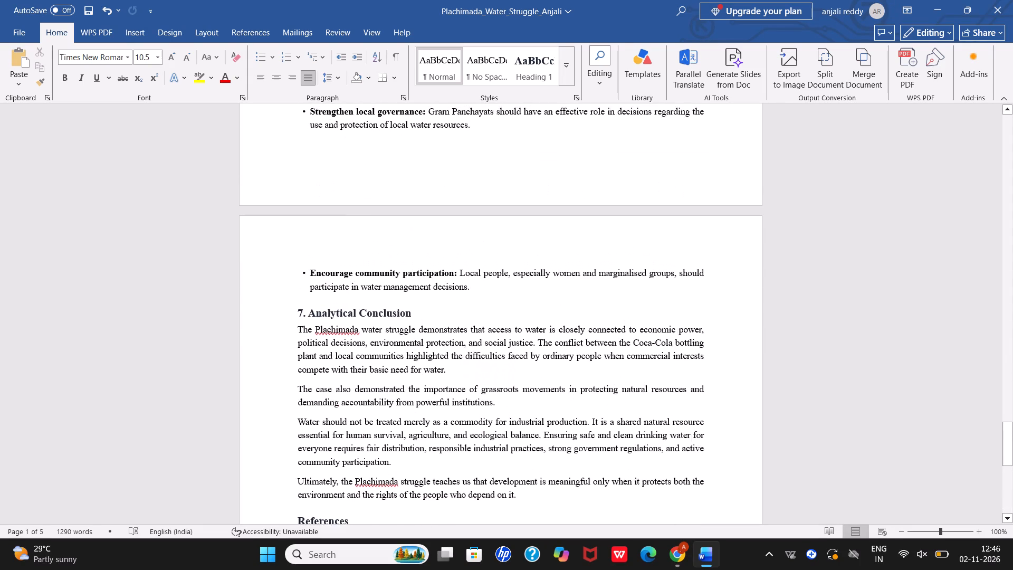
scroll(604, 426, up, 6)
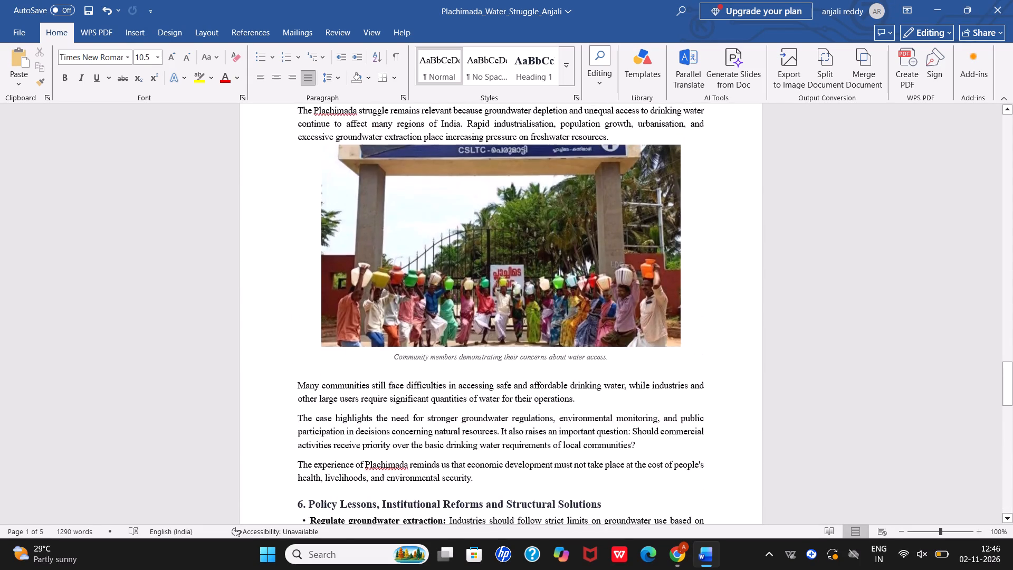
Make the whole Name line beneath the title on page 1 bold, including the student's name.
scroll(604, 426, up, 9)
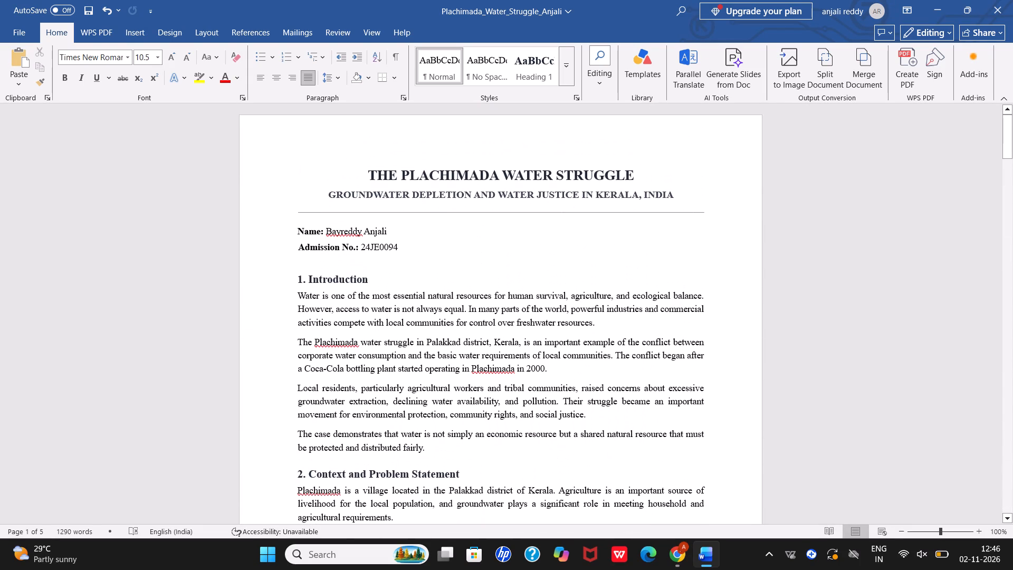
drag(398, 228, 285, 236)
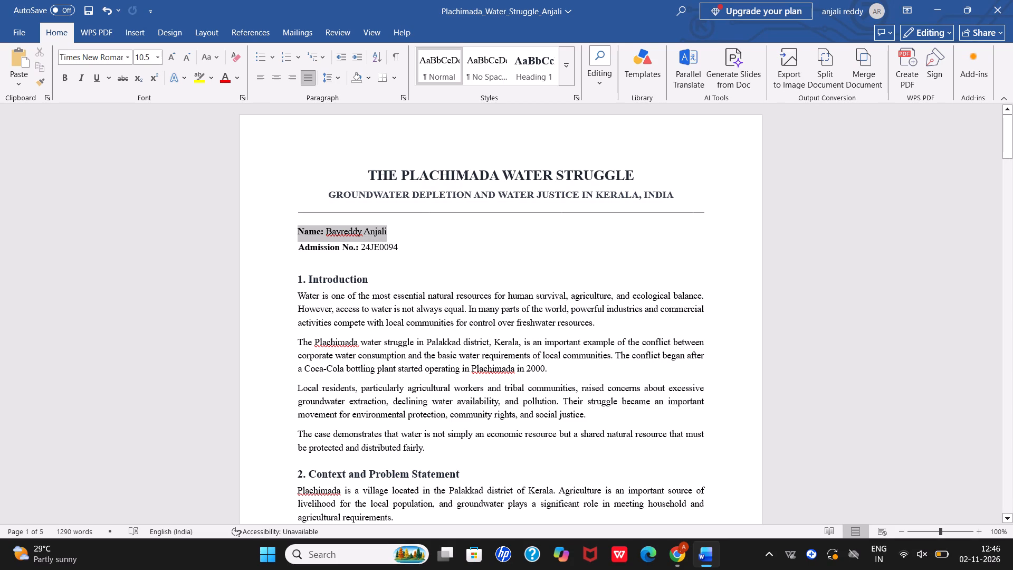
drag(285, 236, 286, 237)
click(295, 214)
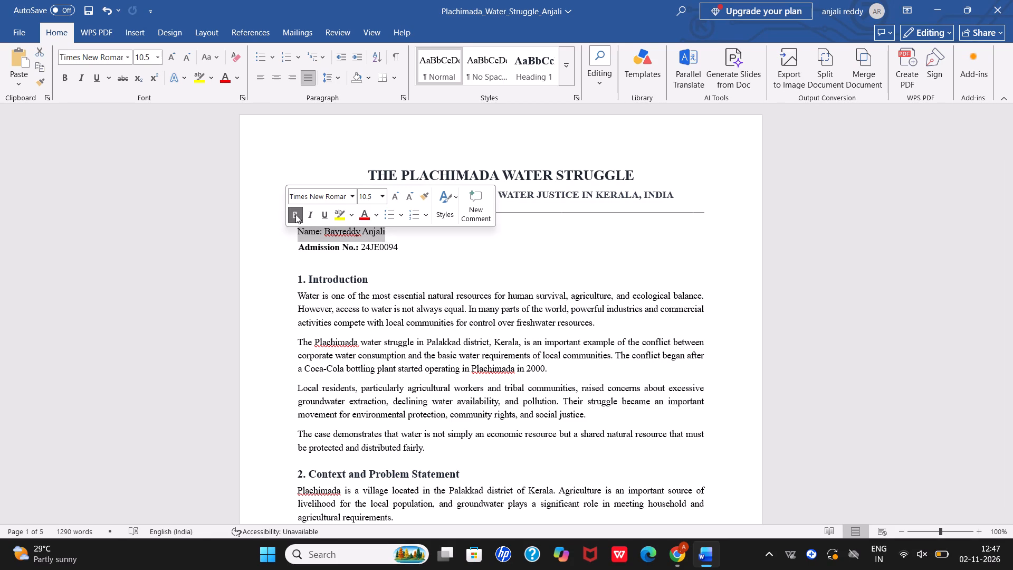
click(289, 214)
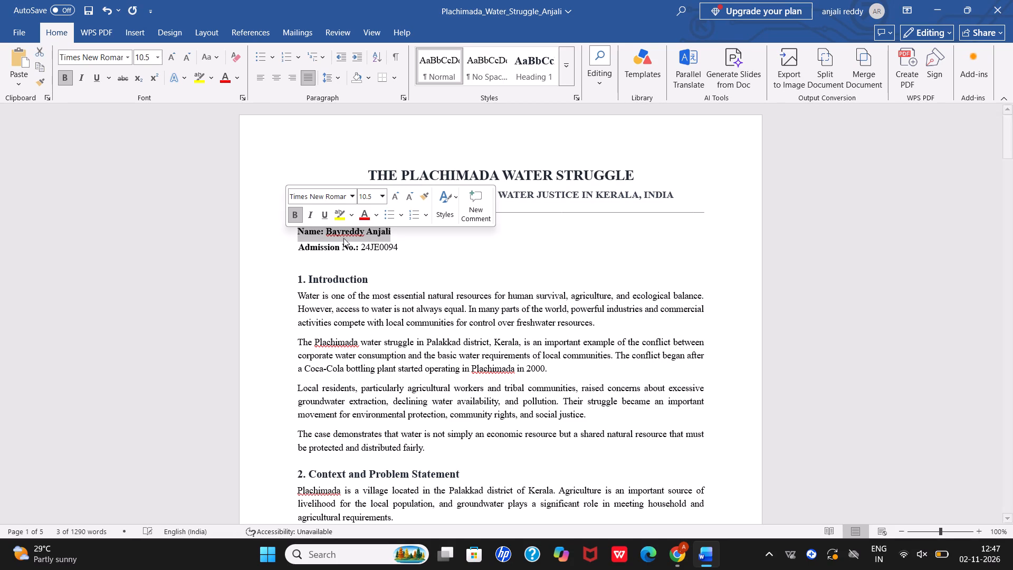
Make the whole Admission No. line on page 1 bold and set its font size to 11.
drag(407, 242, 270, 247)
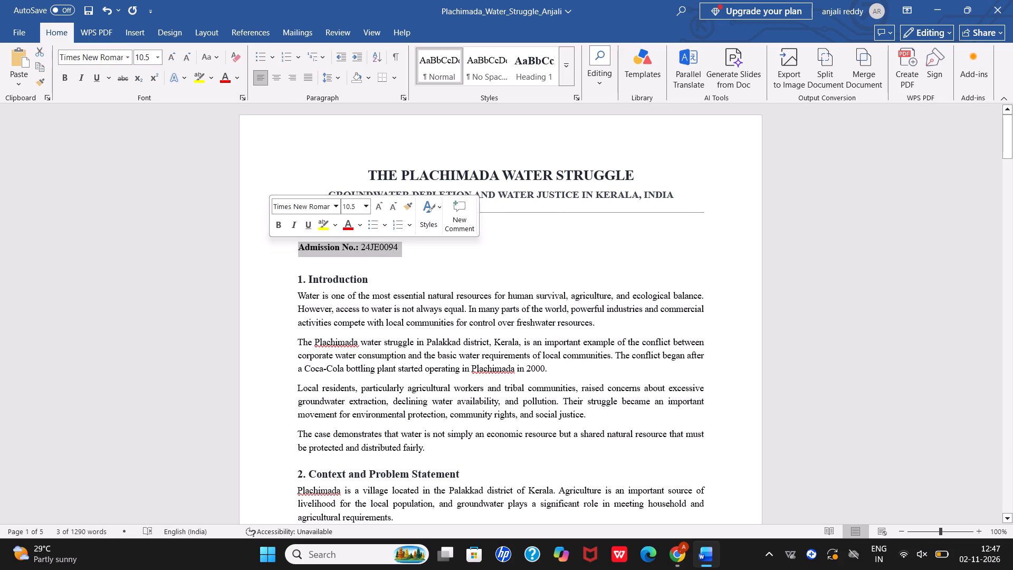
click(278, 225)
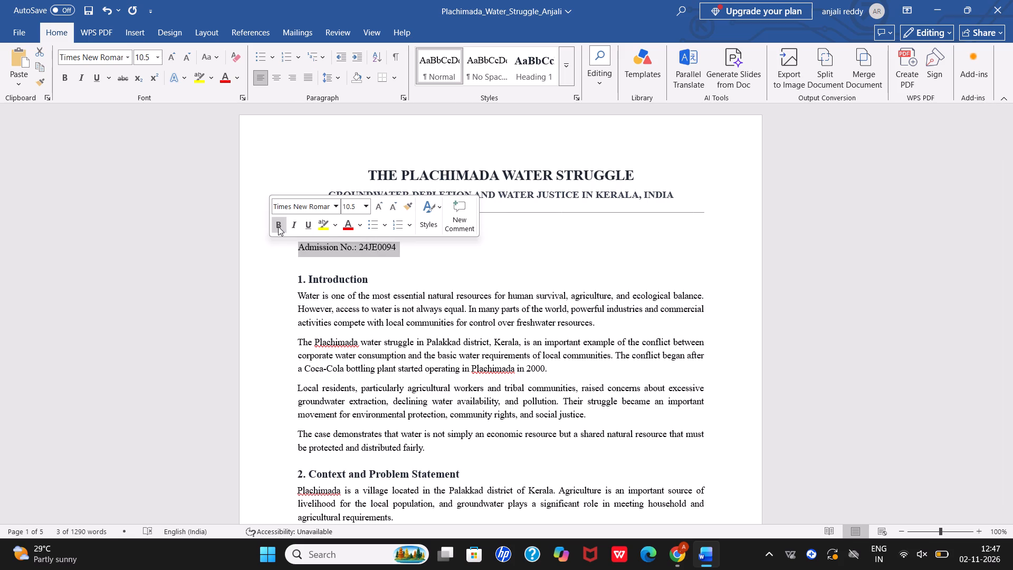
click(278, 226)
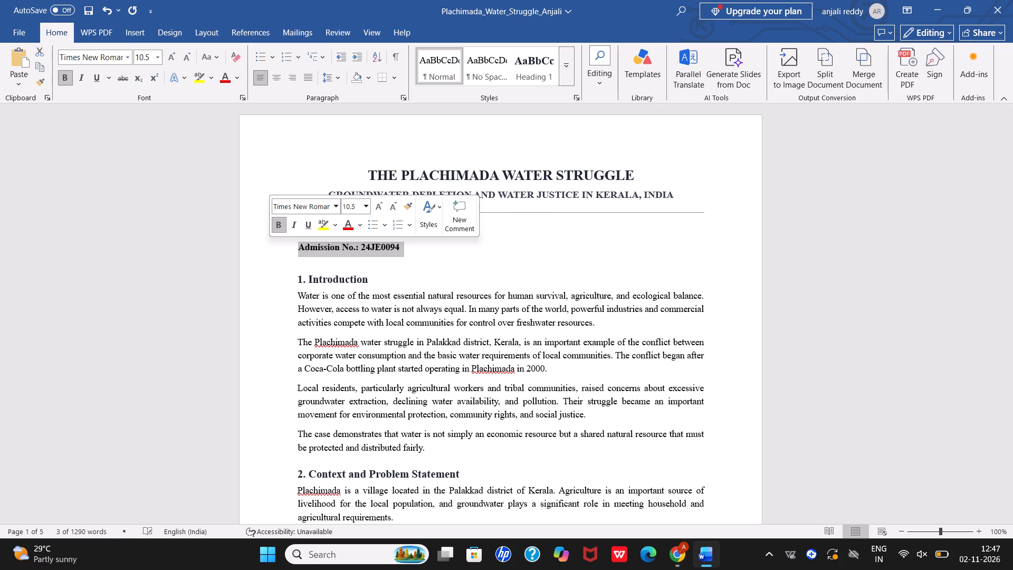
click(363, 205)
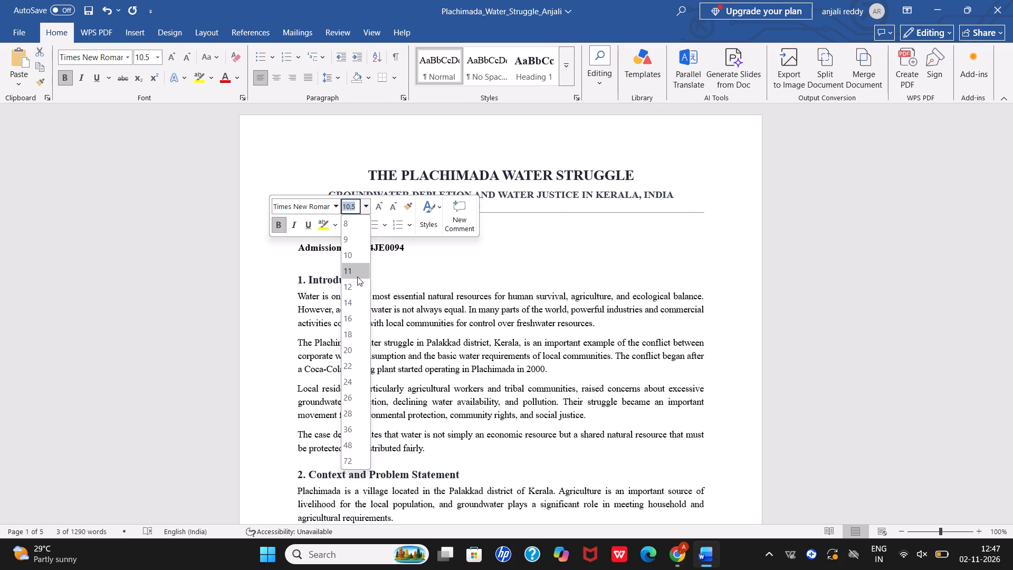
Set the font size of the selected Admission No. line on page 1 to 11.
click(357, 271)
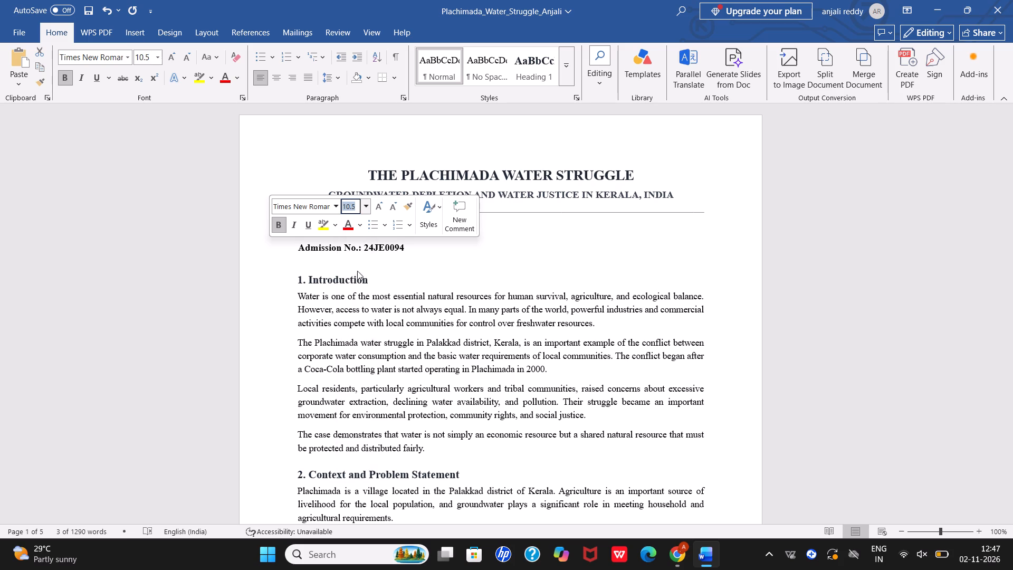
click(417, 258)
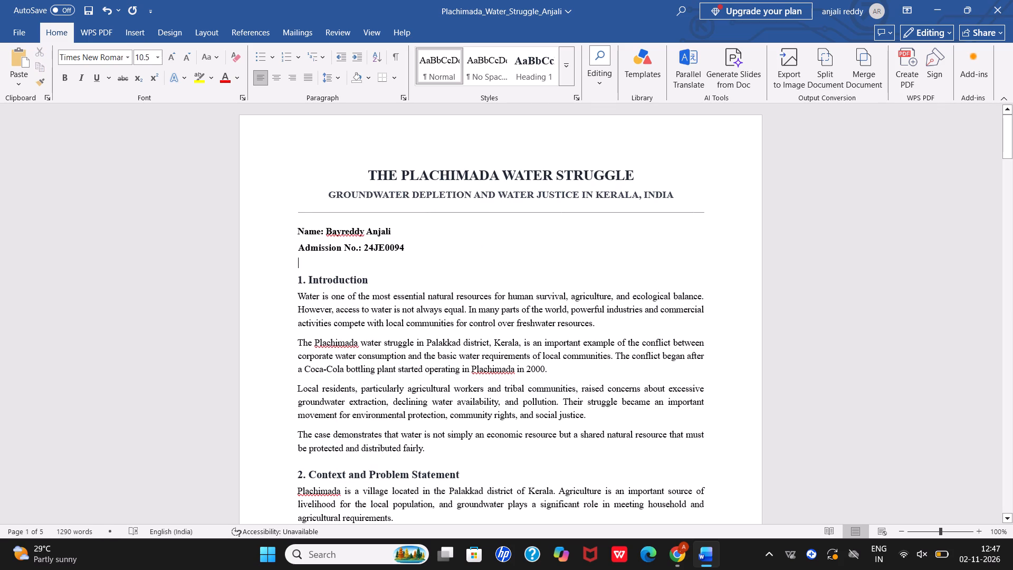
Set the font size of the whole Name line beneath the title on page 1 to 12.
drag(402, 231, 290, 231)
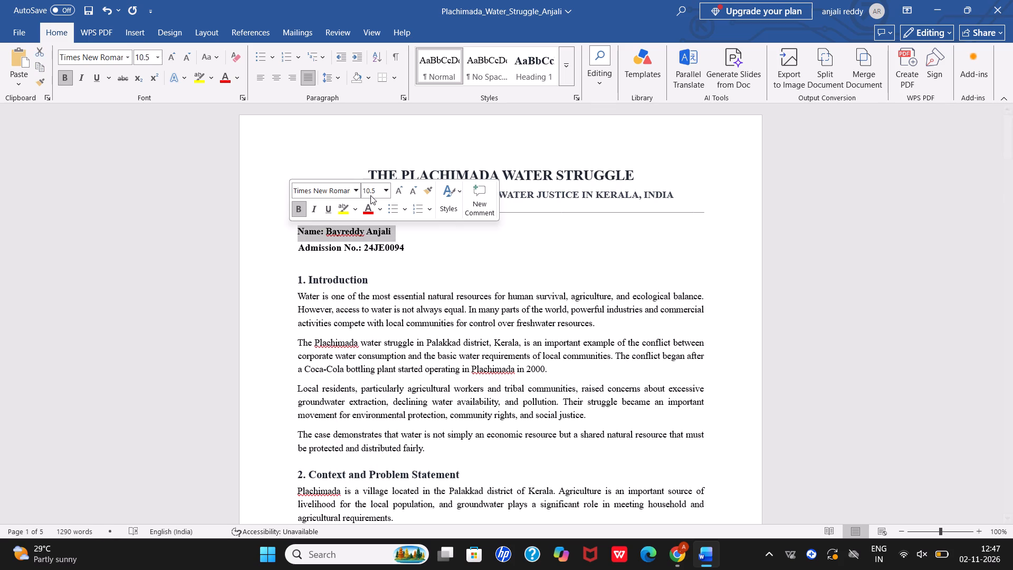
click(384, 194)
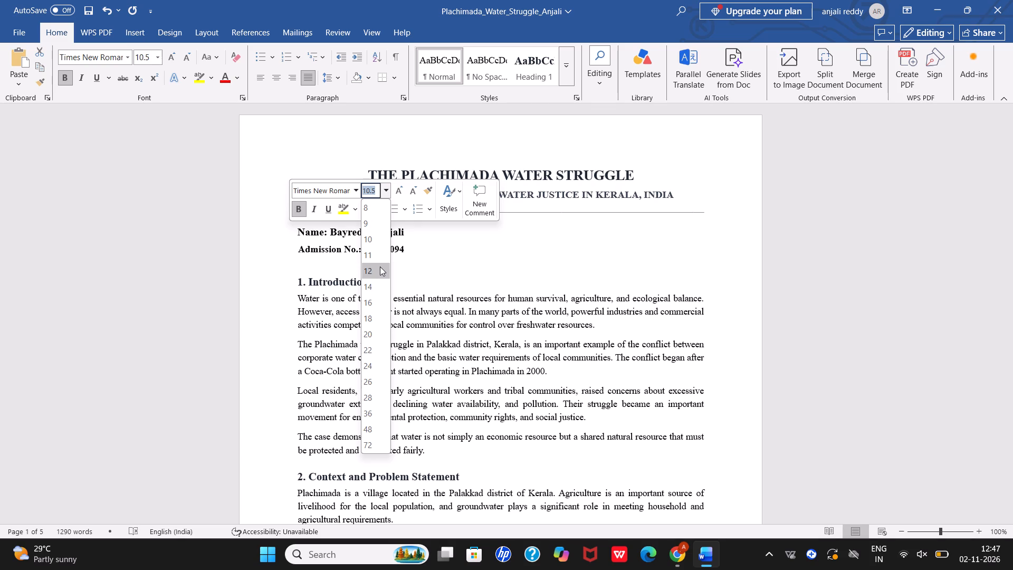
click(380, 267)
click(417, 245)
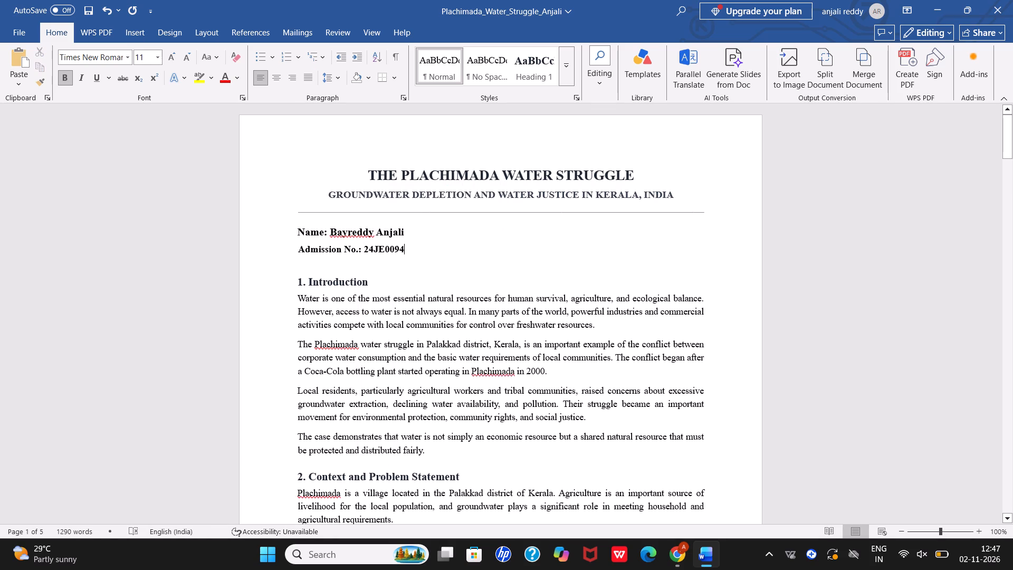
Select the Admission No. line again and open its font size for changing.
drag(419, 246, 297, 250)
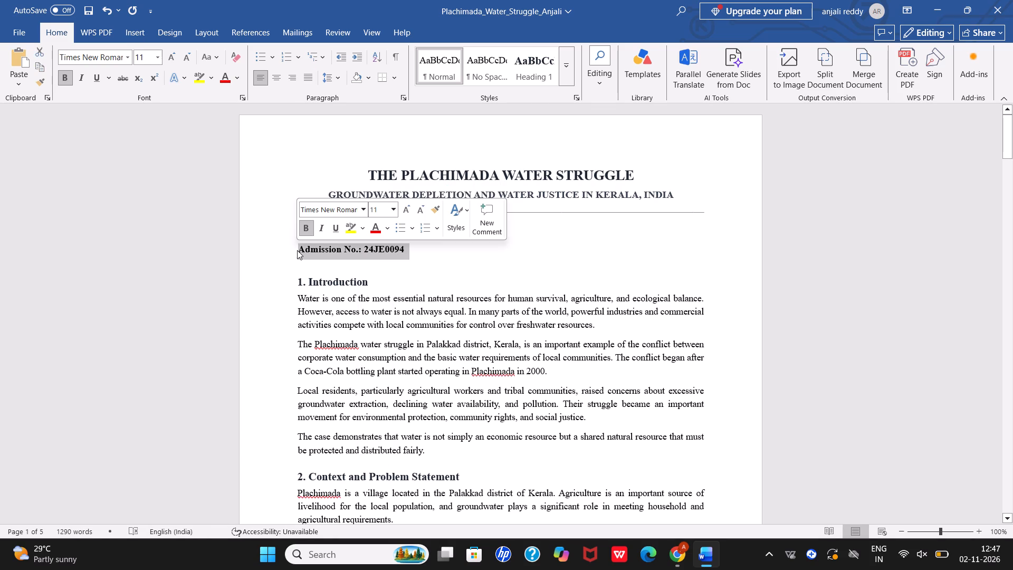
click(387, 206)
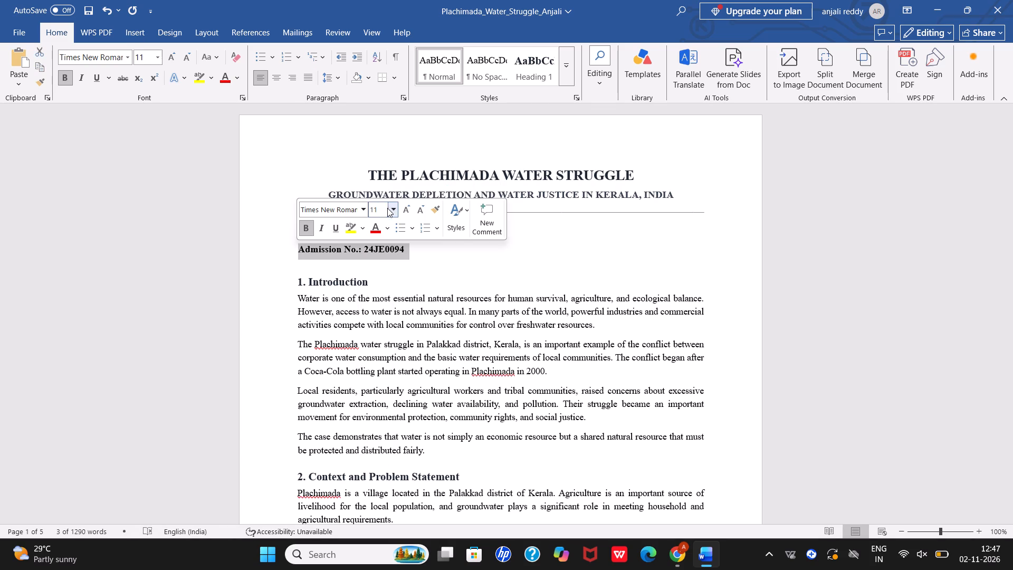
Set the font size of the Admission No. line on page 1 to 12.
click(394, 212)
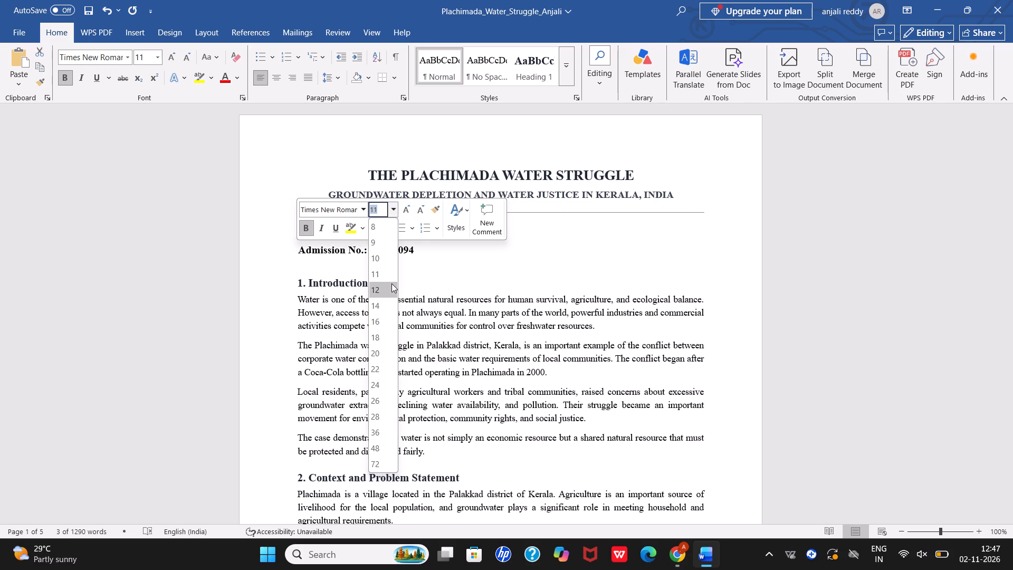
click(391, 282)
click(437, 257)
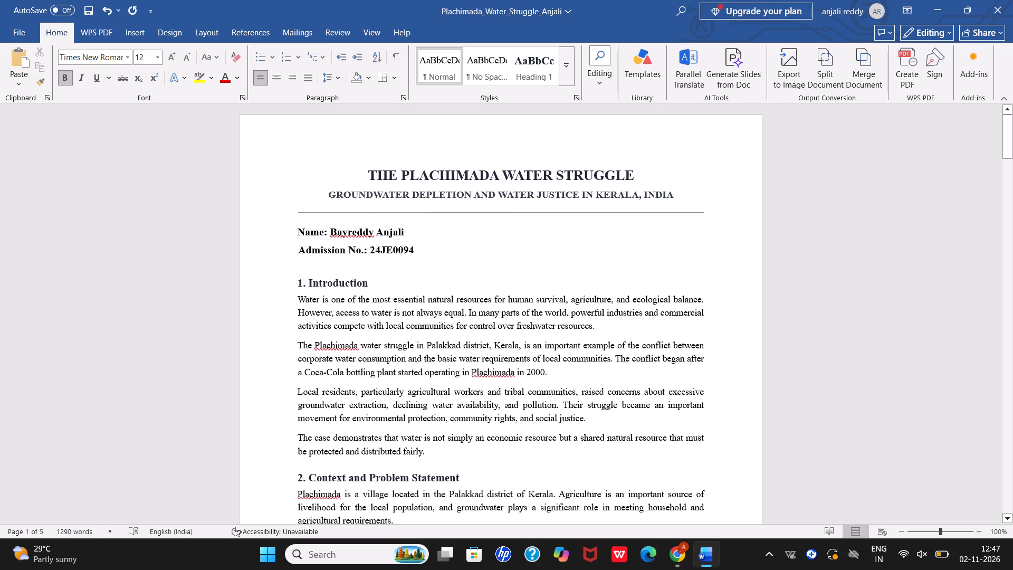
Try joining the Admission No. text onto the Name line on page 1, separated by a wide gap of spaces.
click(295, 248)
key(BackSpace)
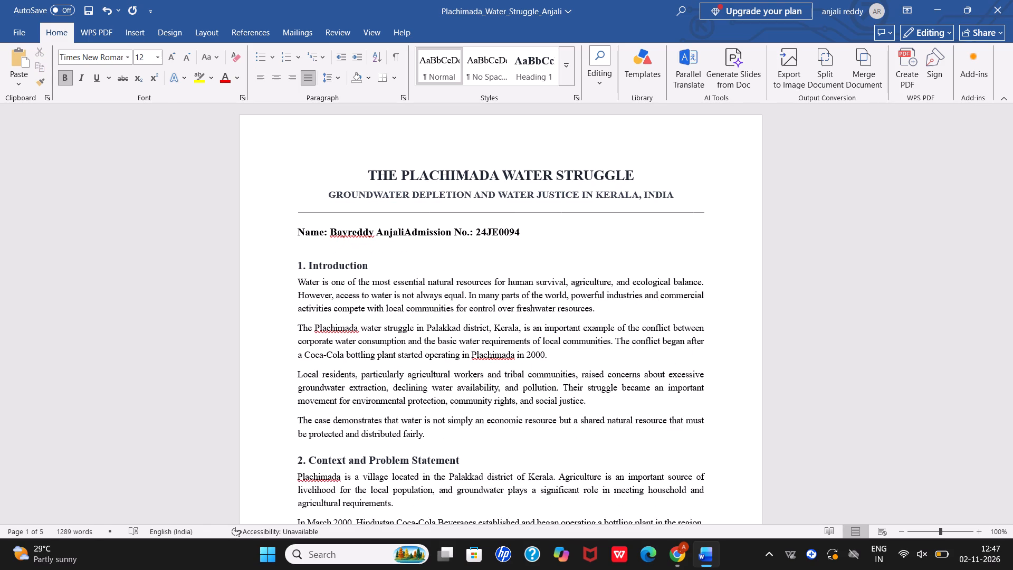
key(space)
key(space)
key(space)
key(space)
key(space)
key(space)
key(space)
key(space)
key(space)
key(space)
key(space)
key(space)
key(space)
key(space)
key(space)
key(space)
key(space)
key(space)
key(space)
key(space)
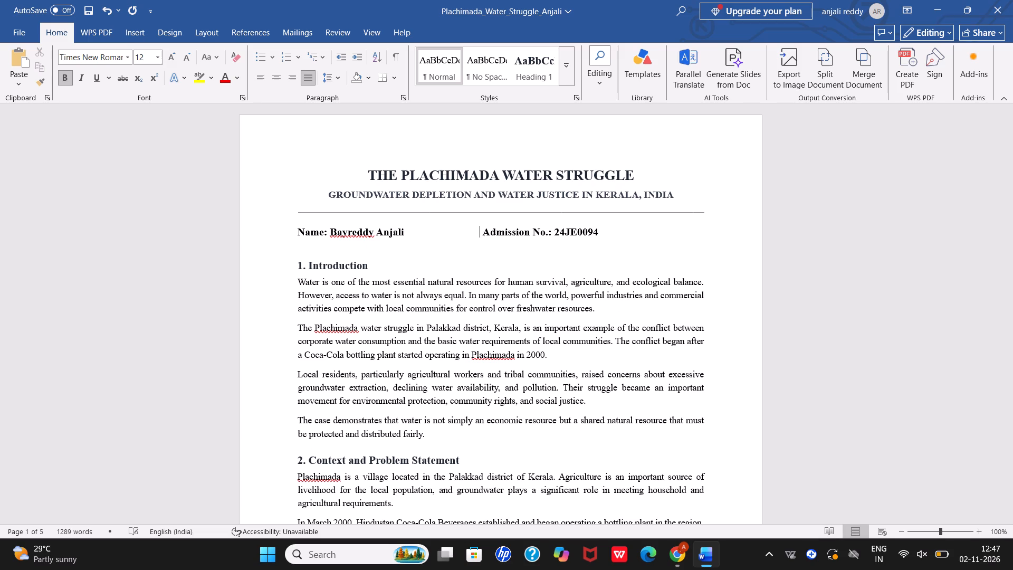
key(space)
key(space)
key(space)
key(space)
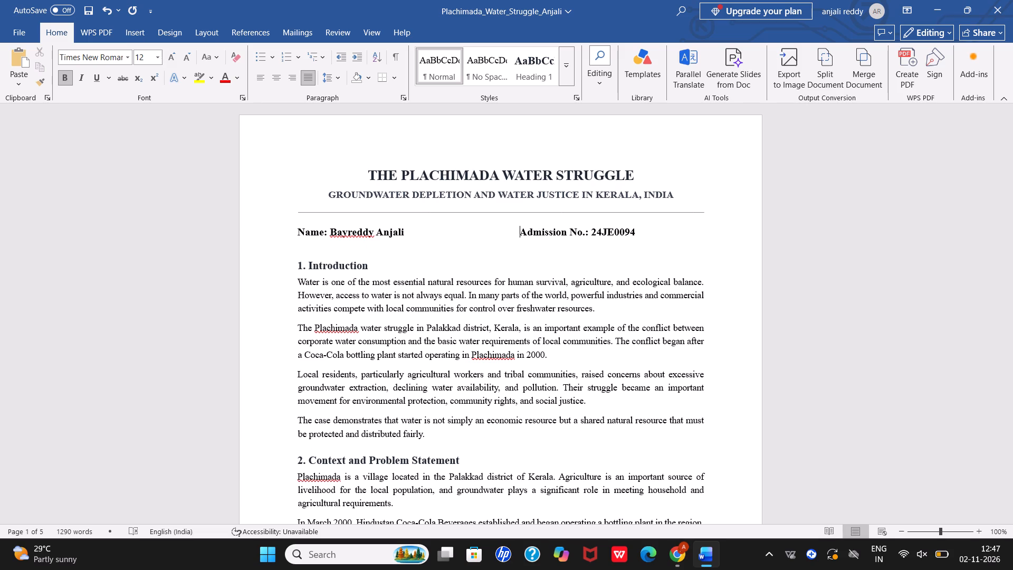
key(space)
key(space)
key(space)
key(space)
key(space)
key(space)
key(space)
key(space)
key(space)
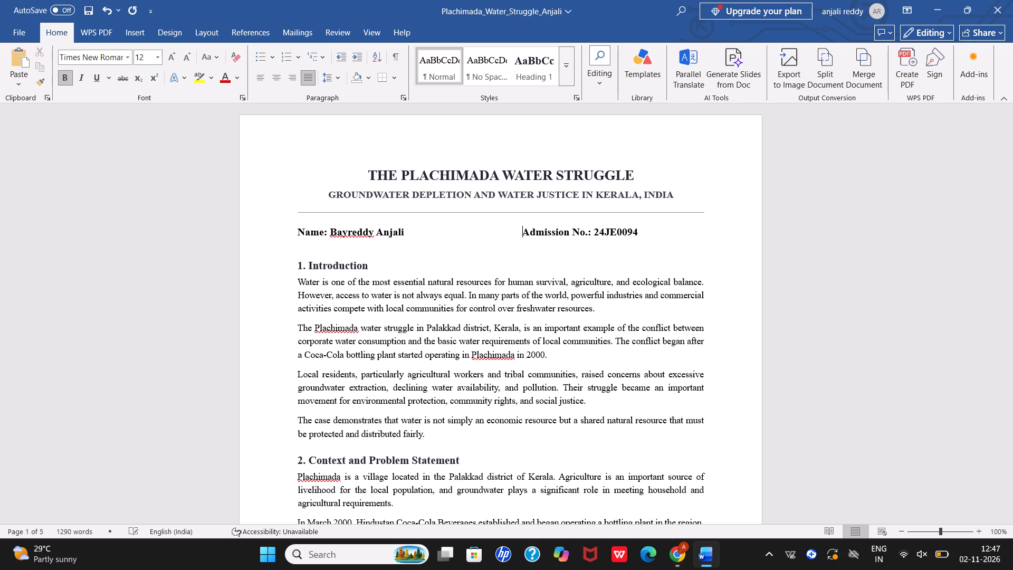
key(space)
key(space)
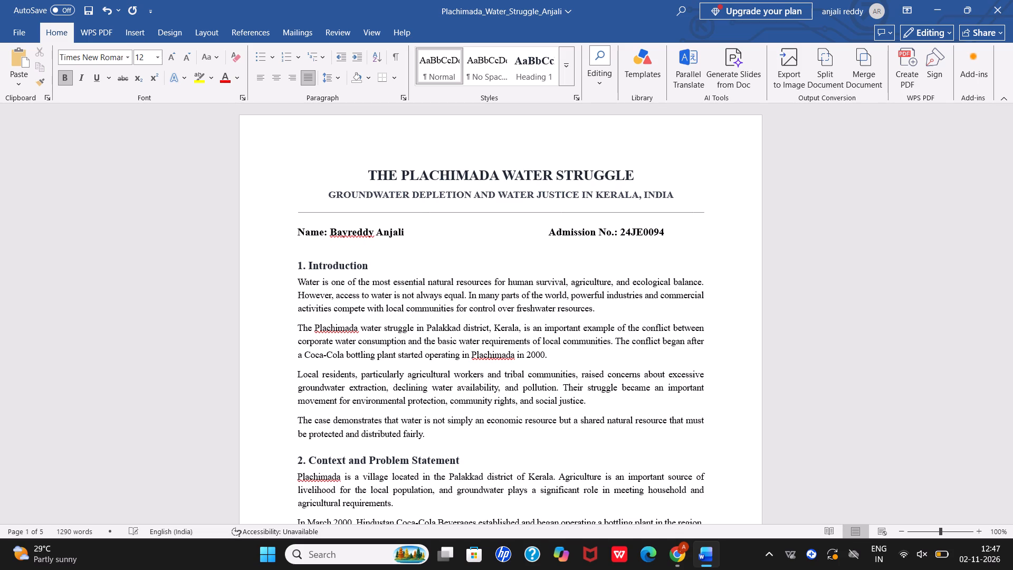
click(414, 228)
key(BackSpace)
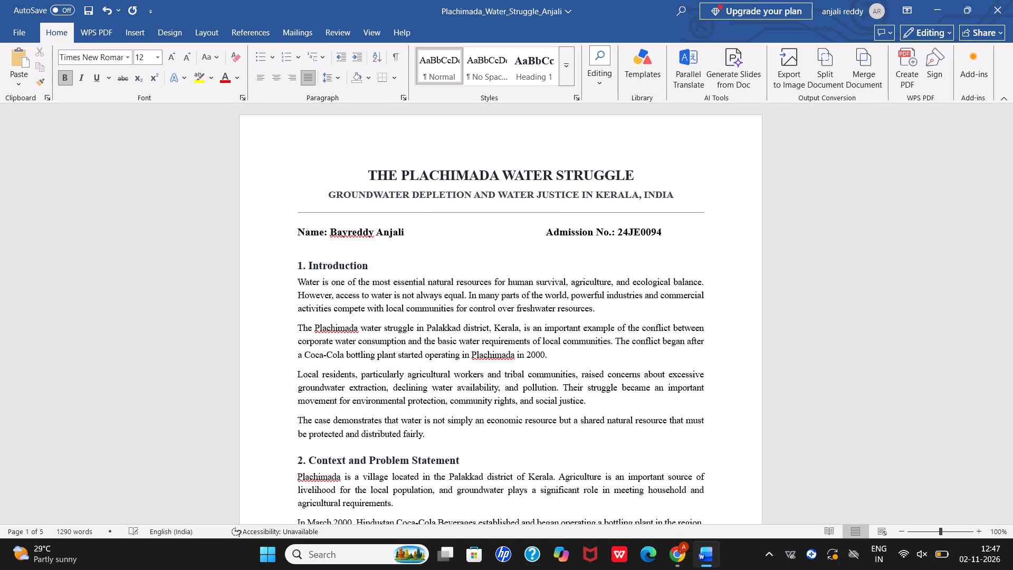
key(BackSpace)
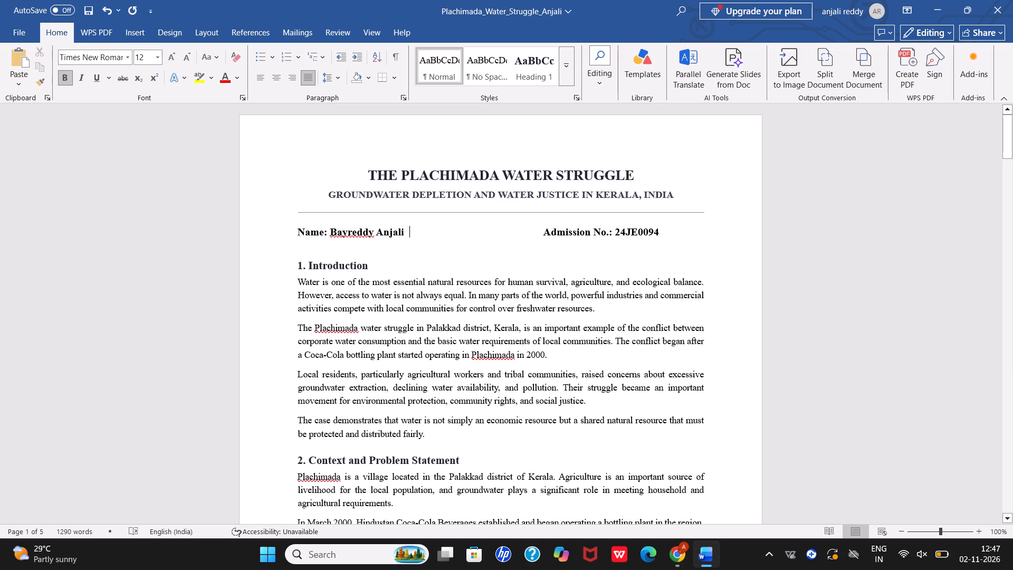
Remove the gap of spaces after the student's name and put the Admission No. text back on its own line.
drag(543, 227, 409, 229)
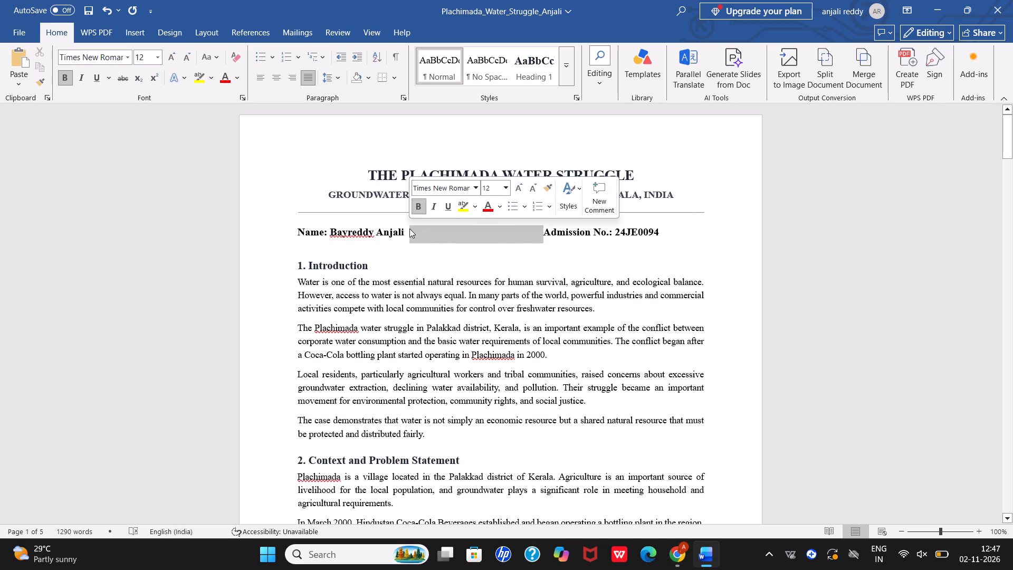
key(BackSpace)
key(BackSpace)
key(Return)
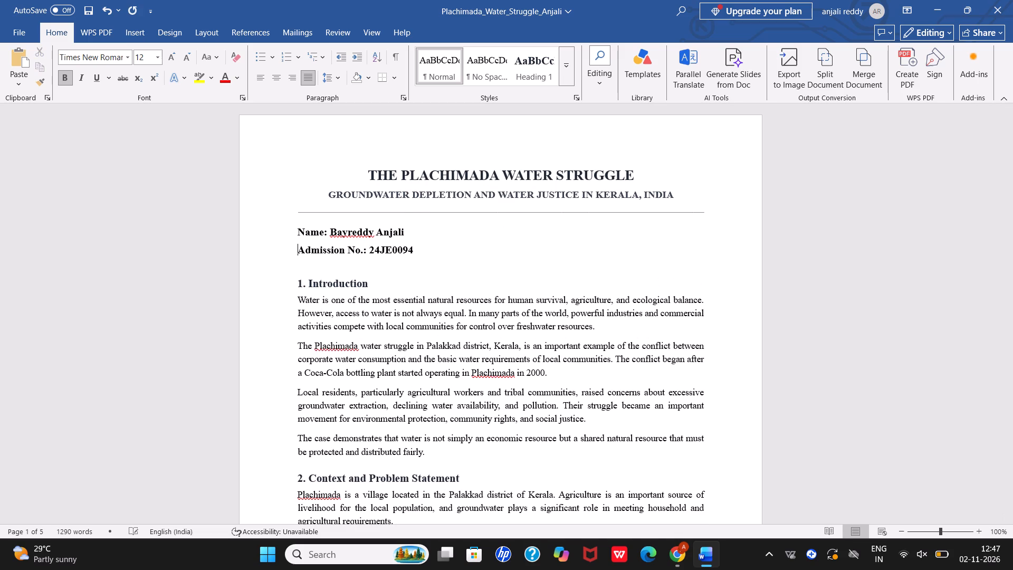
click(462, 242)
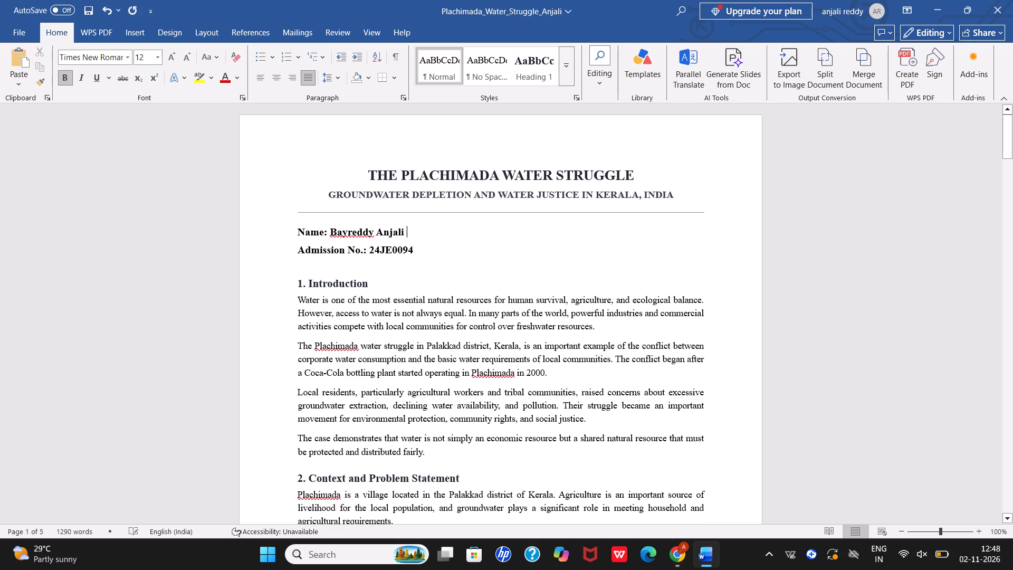
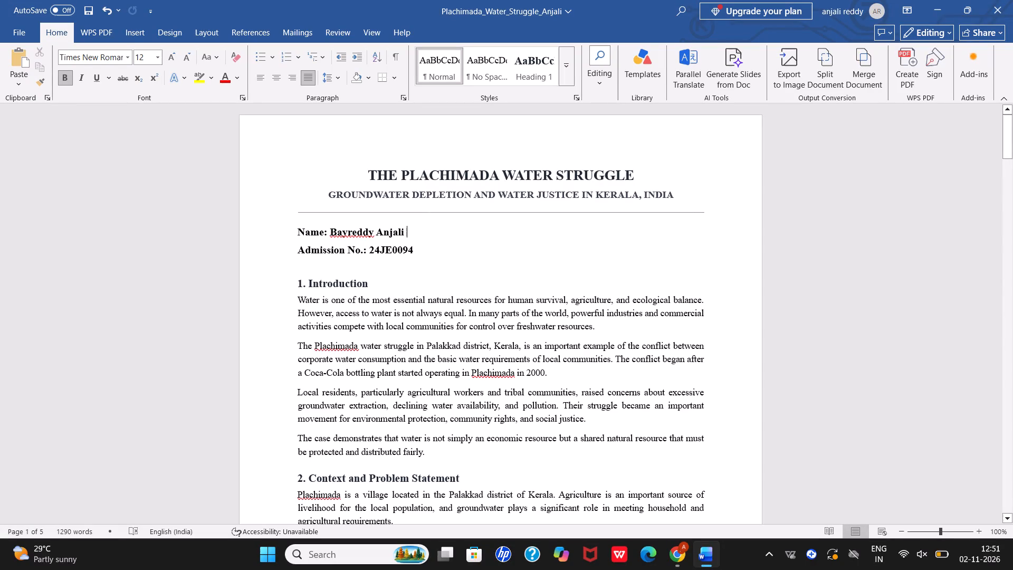
Delete the trailing space after the student's name in the Name line on page 1.
click(418, 231)
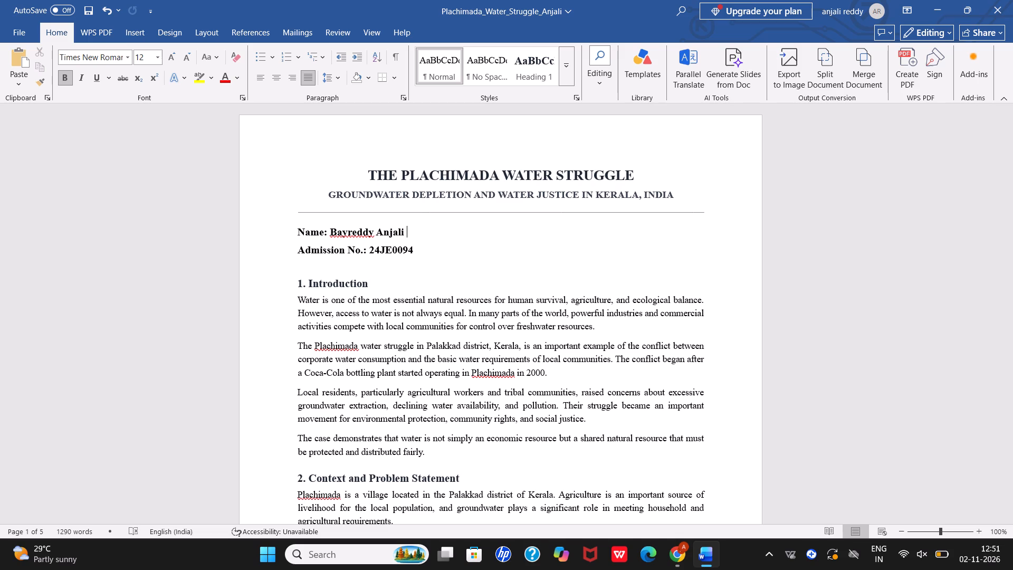
key(BackSpace)
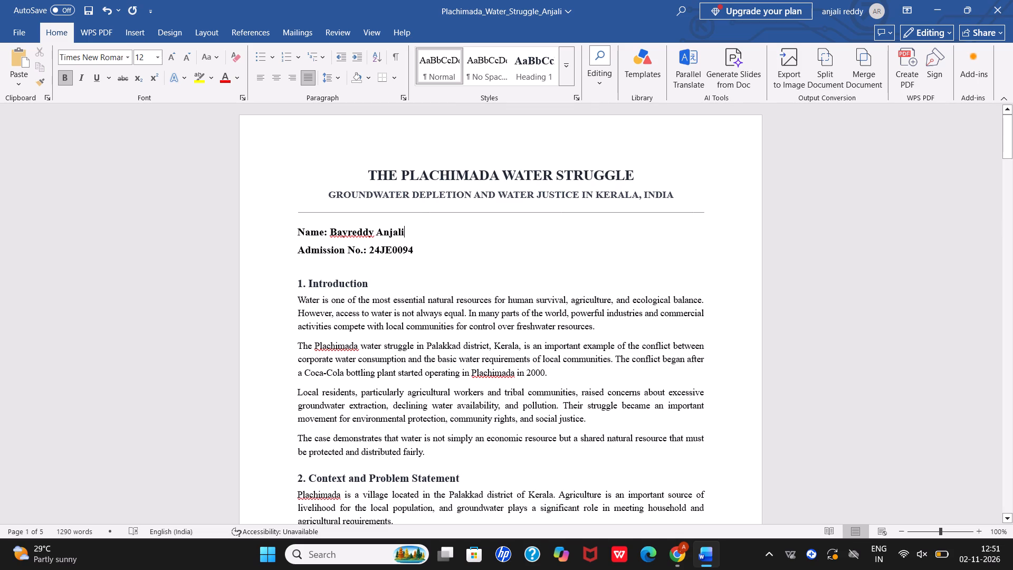
Look through the document down to the references, then check the Name and Admission No. lines on page 1.
scroll(417, 260, down, 8)
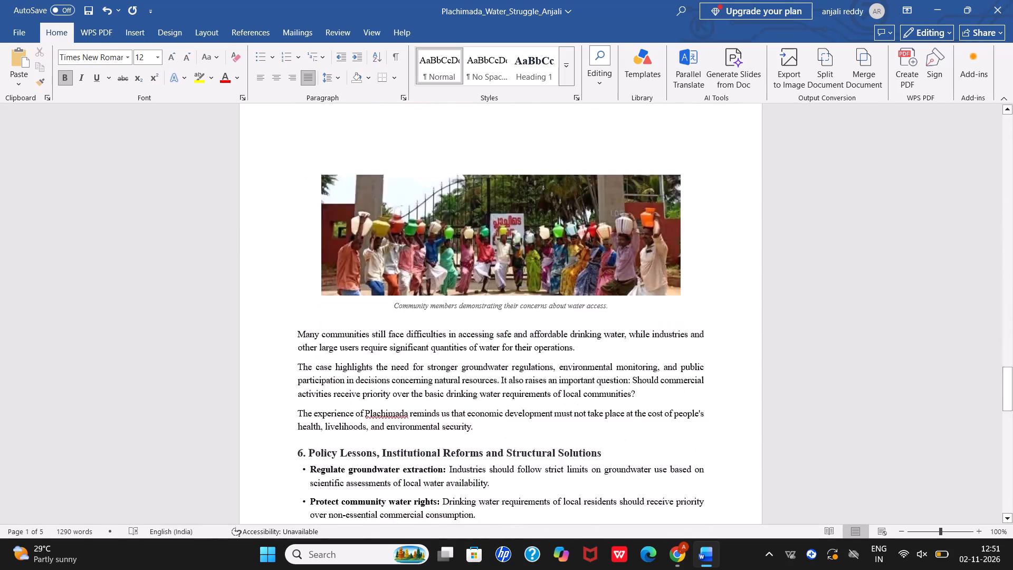
scroll(417, 260, down, 15)
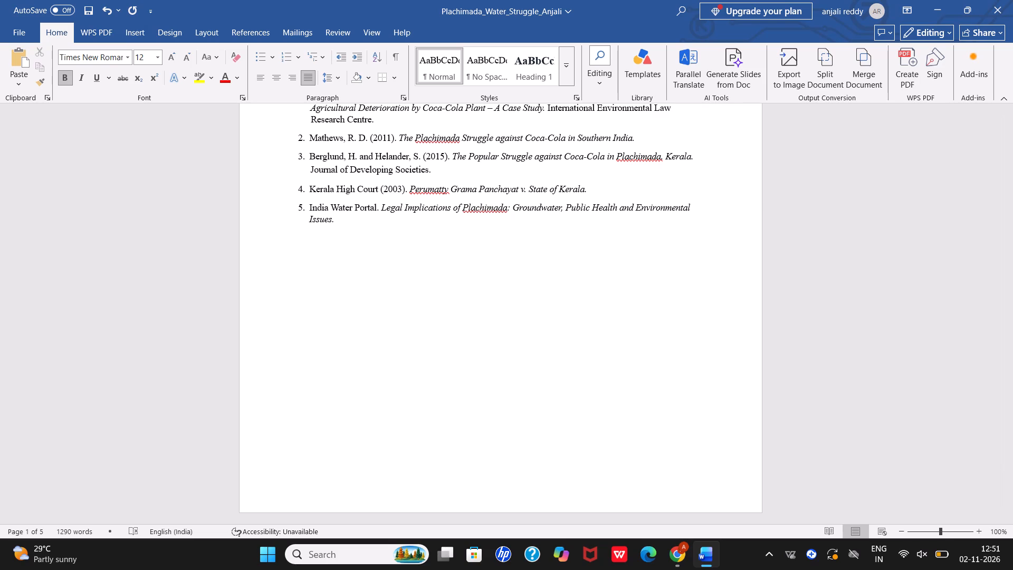
scroll(417, 260, up, 20)
scroll(417, 260, up, 5)
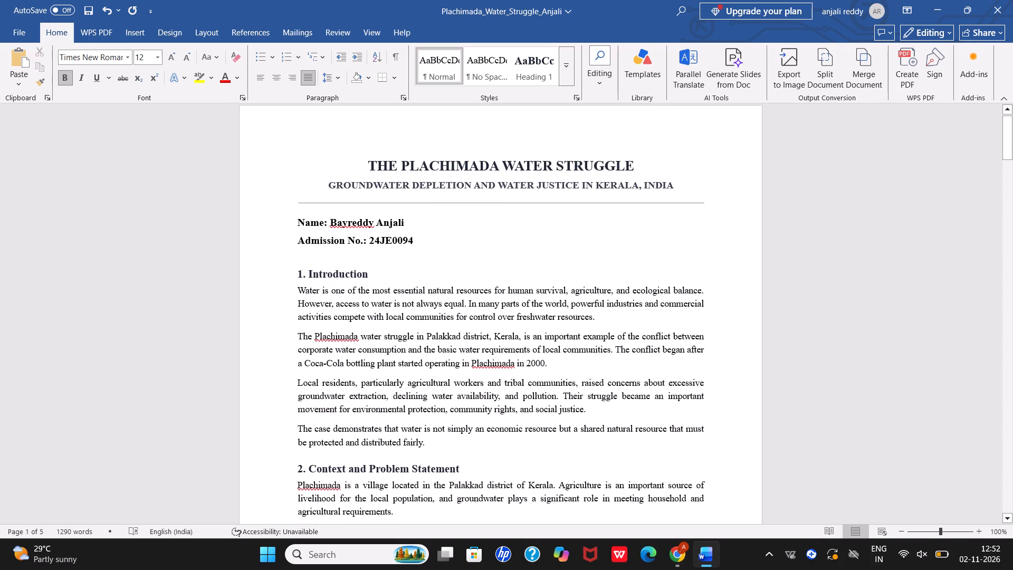
click(418, 247)
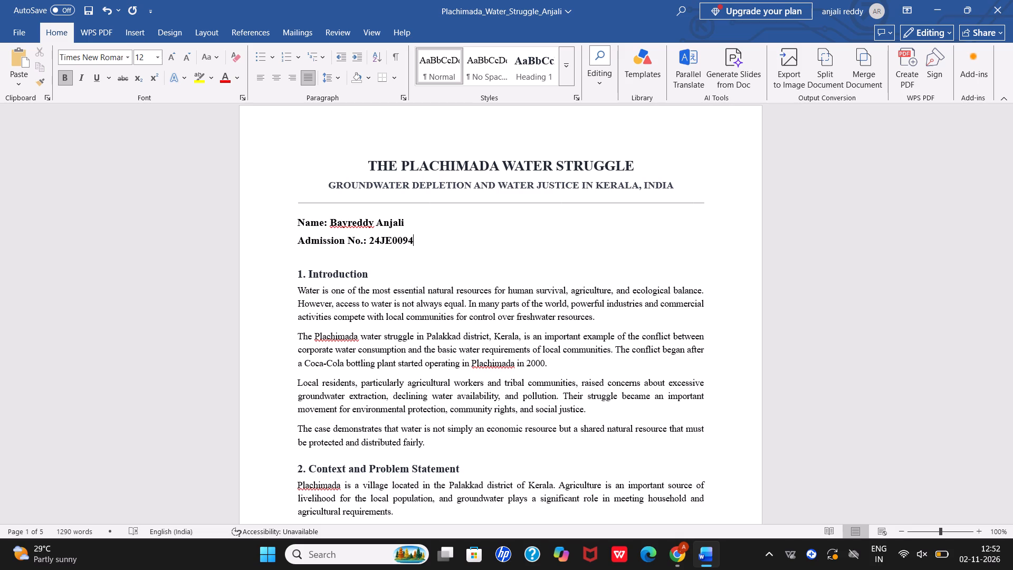
scroll(418, 247, right, 1)
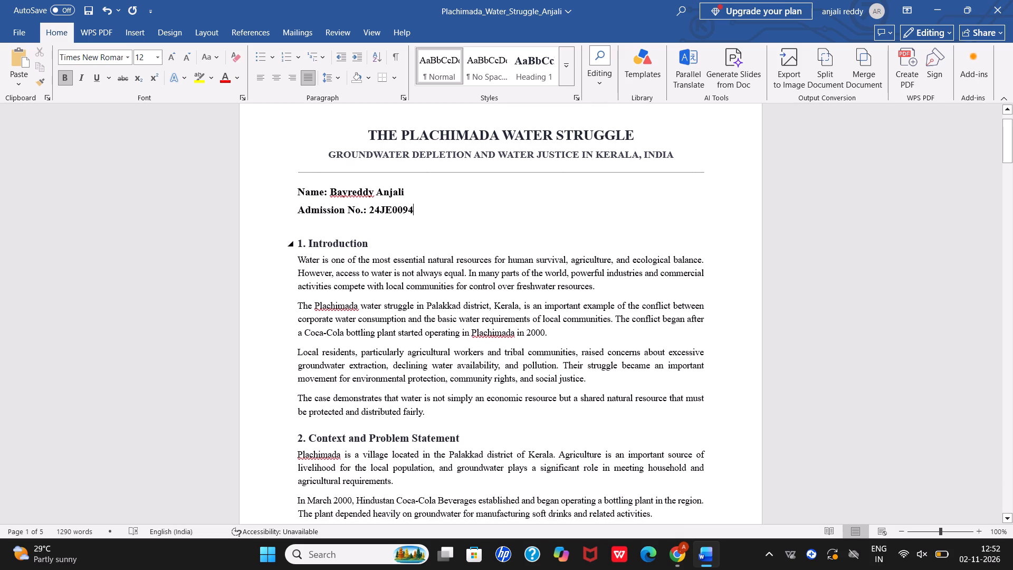
scroll(418, 247, right, 1)
Review sections 1 to 3 on pages 1 and 2, including the page break and the placement of the two protest pictures.
scroll(486, 213, down, 2)
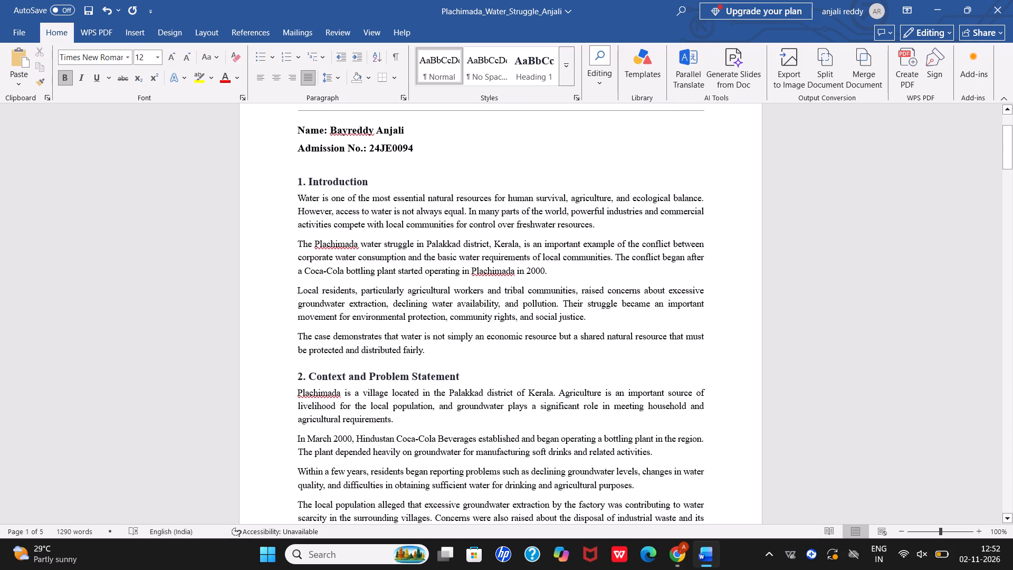
scroll(486, 213, down, 4)
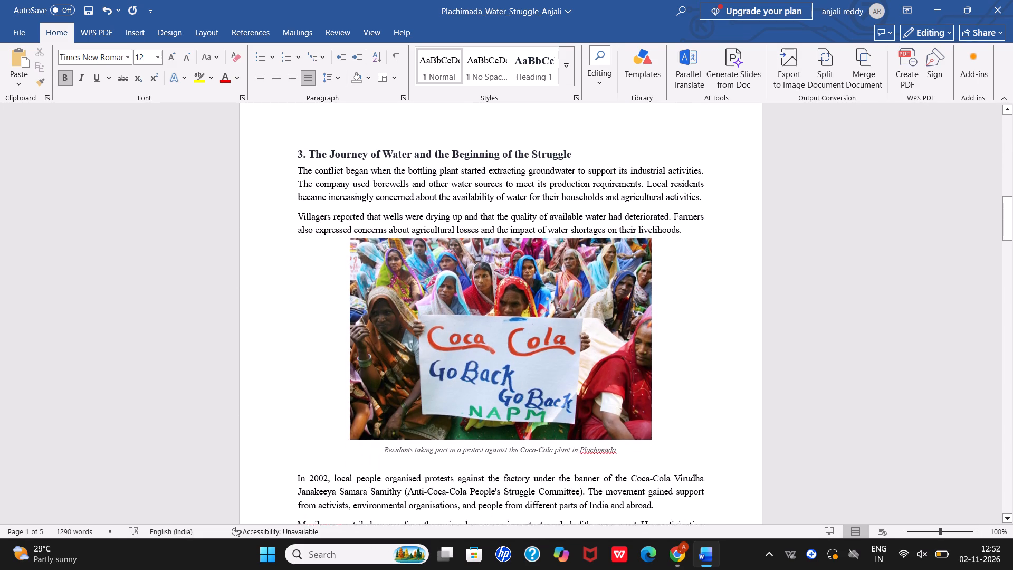
scroll(486, 213, down, 2)
scroll(486, 213, up, 2)
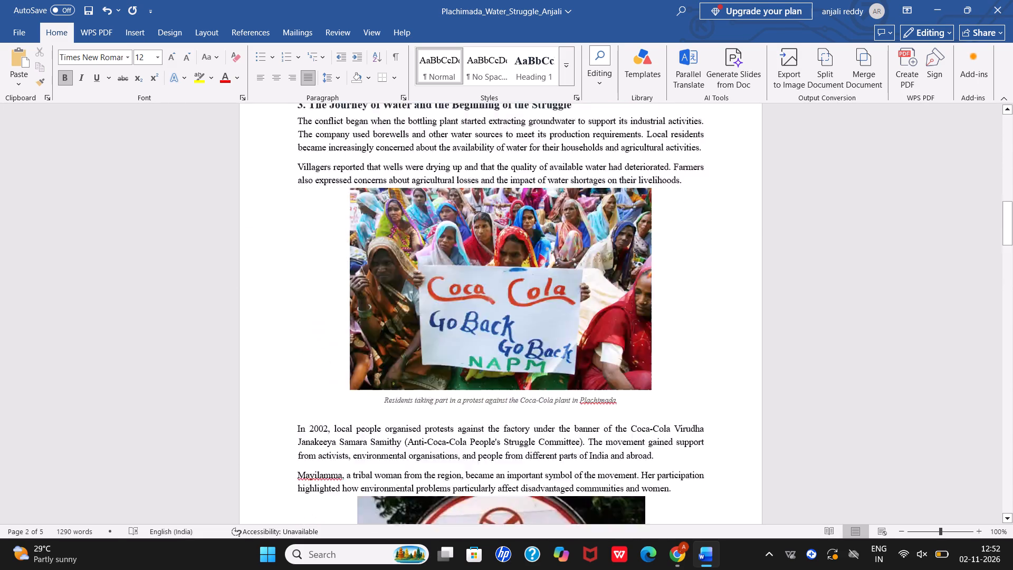
scroll(486, 213, up, 1)
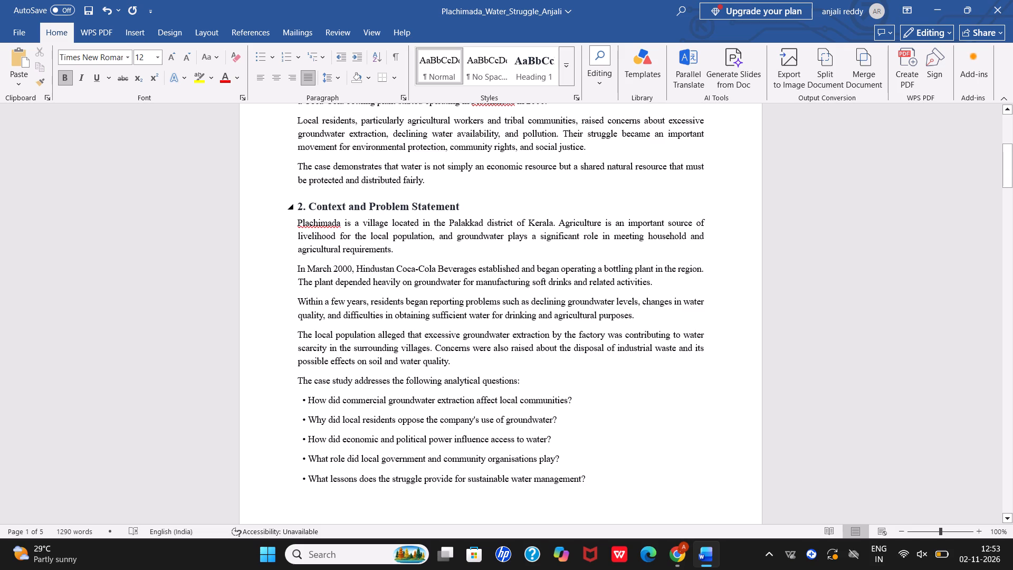
scroll(486, 213, down, 3)
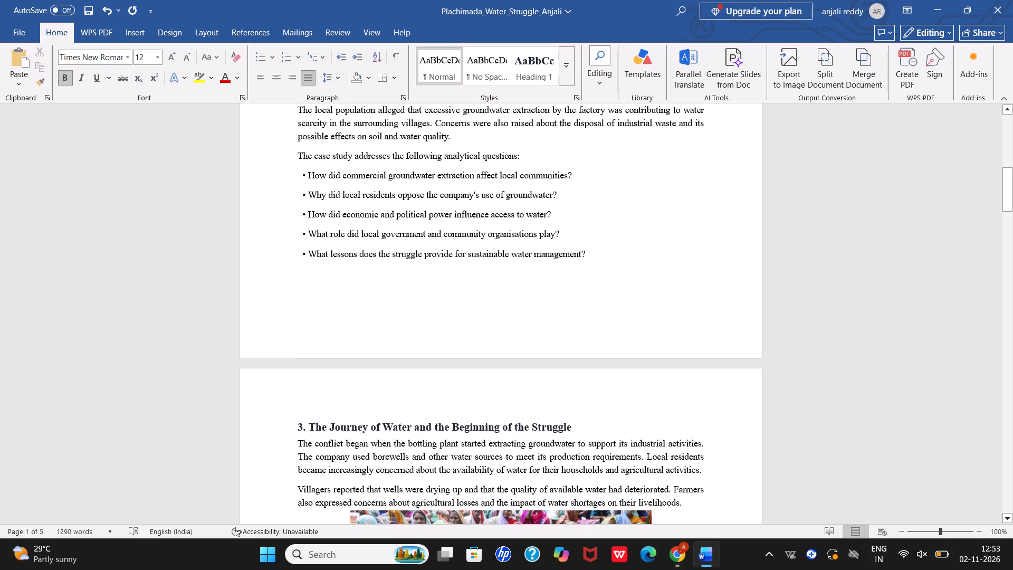
scroll(486, 213, down, 2)
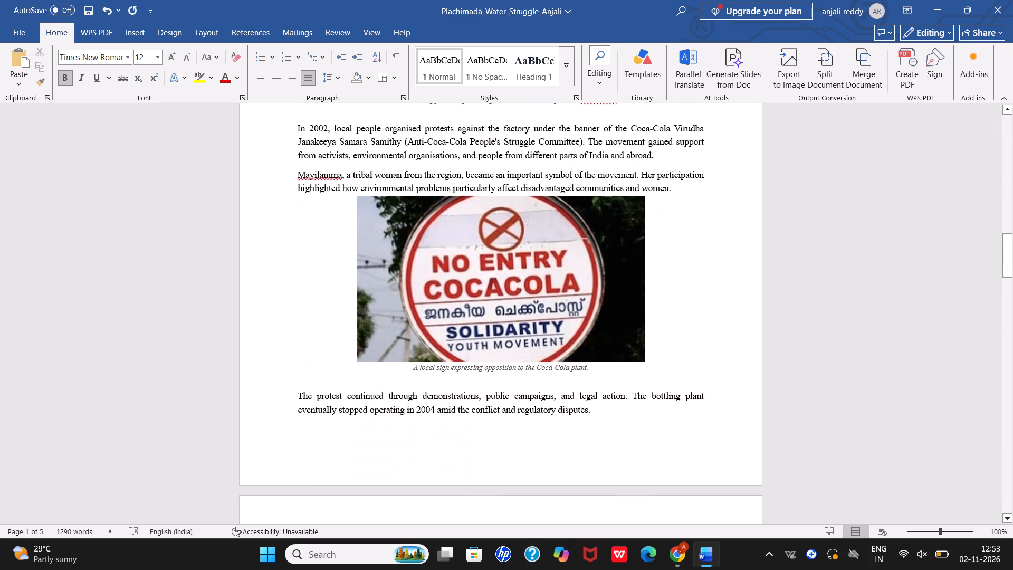
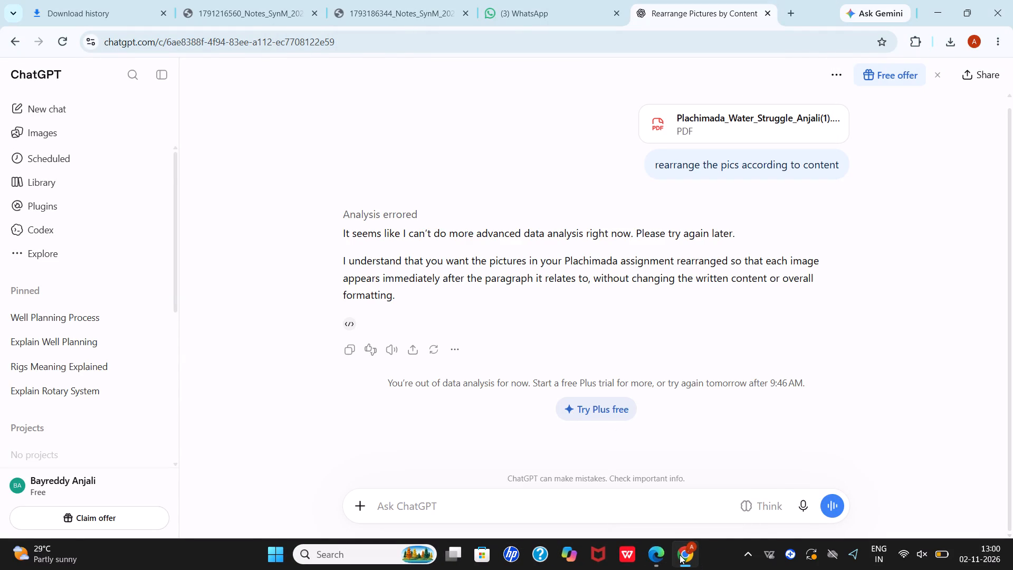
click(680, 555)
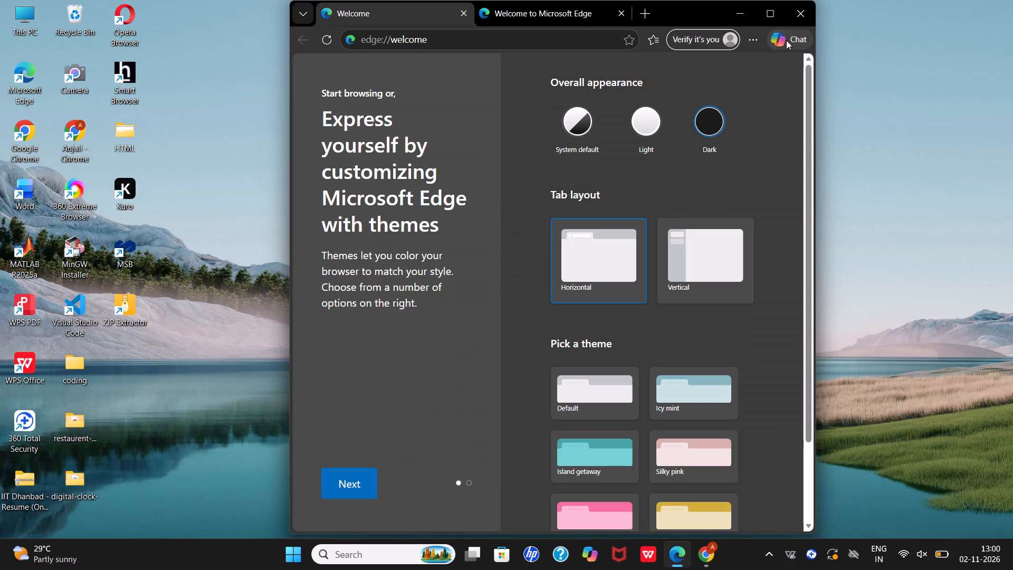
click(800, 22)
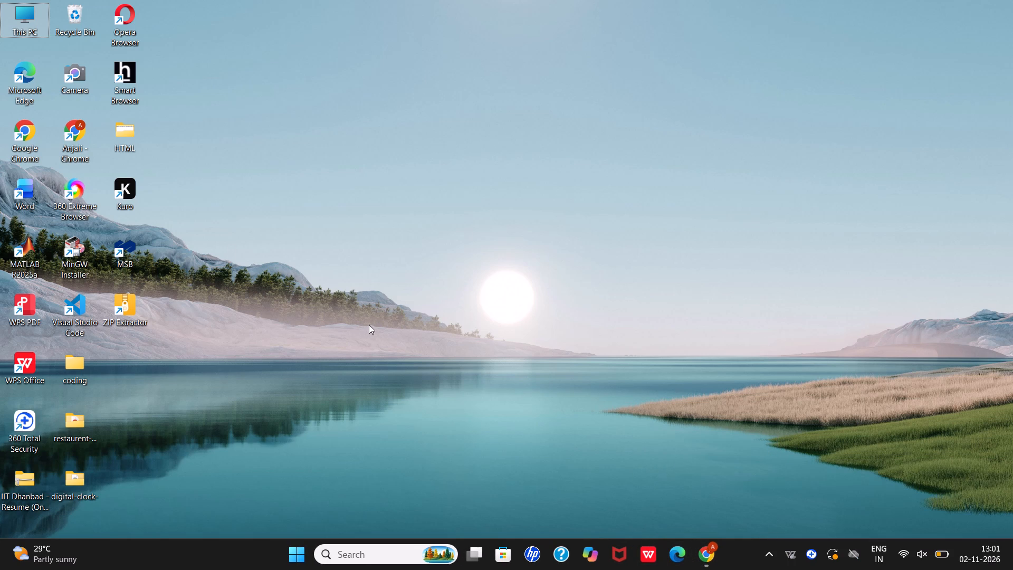
Switch to File Explorer and open the Downloads folder.
double_click(26, 21)
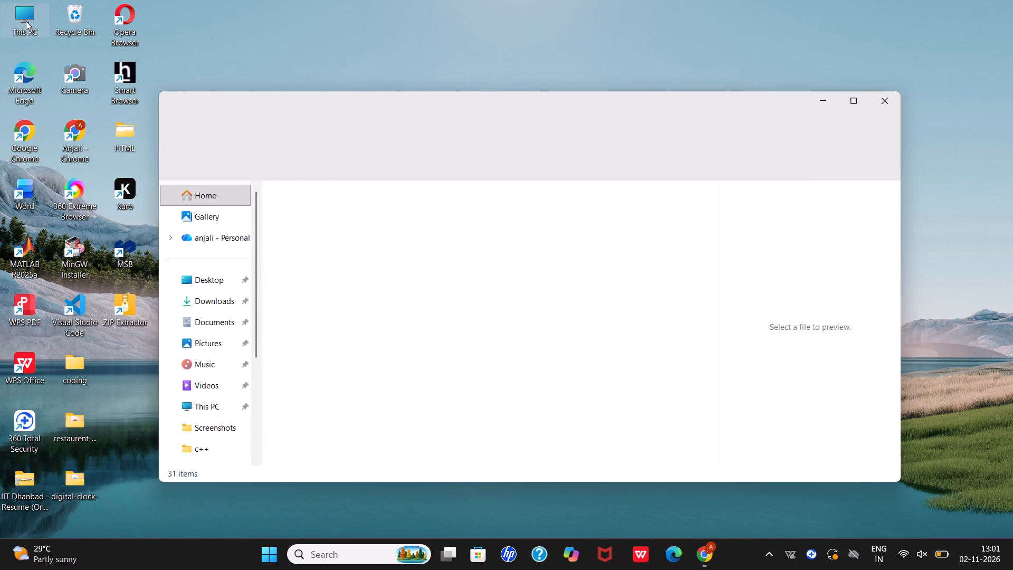
double_click(329, 221)
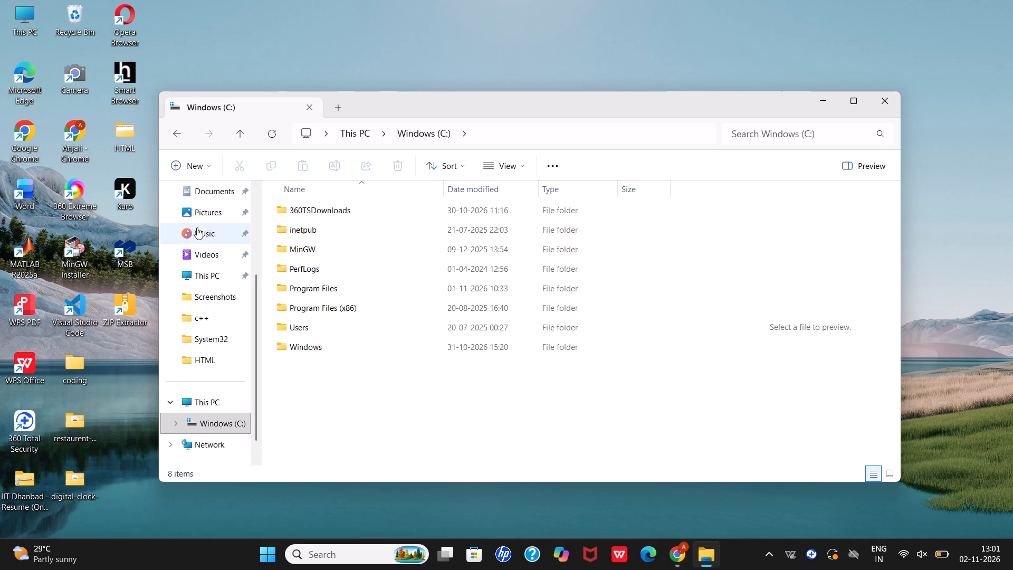
click(197, 191)
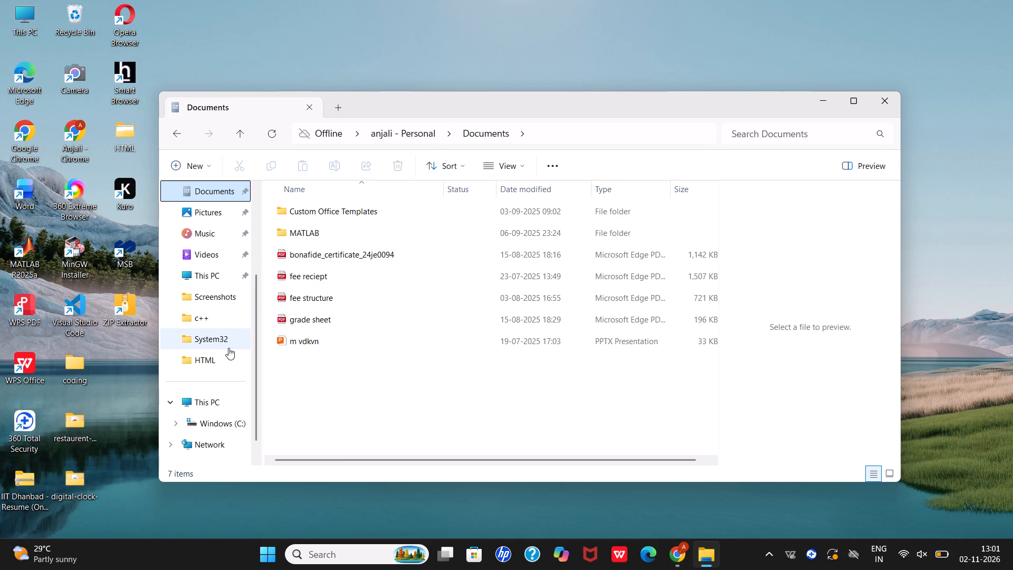
scroll(227, 348, up, 1)
click(224, 233)
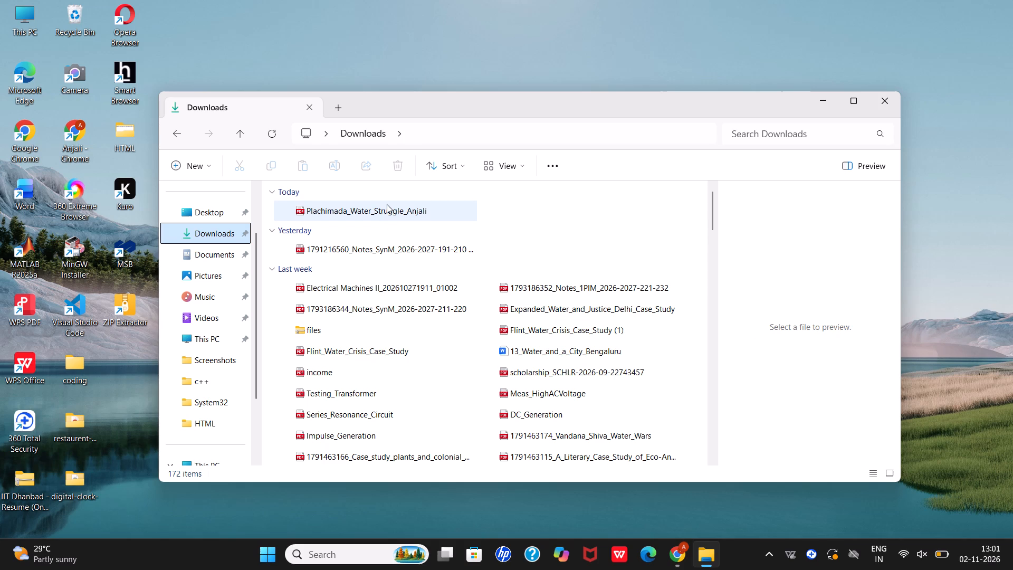
Open today's Plachimada Water Struggle PDF from the Downloads folder in Word.
right_click(387, 204)
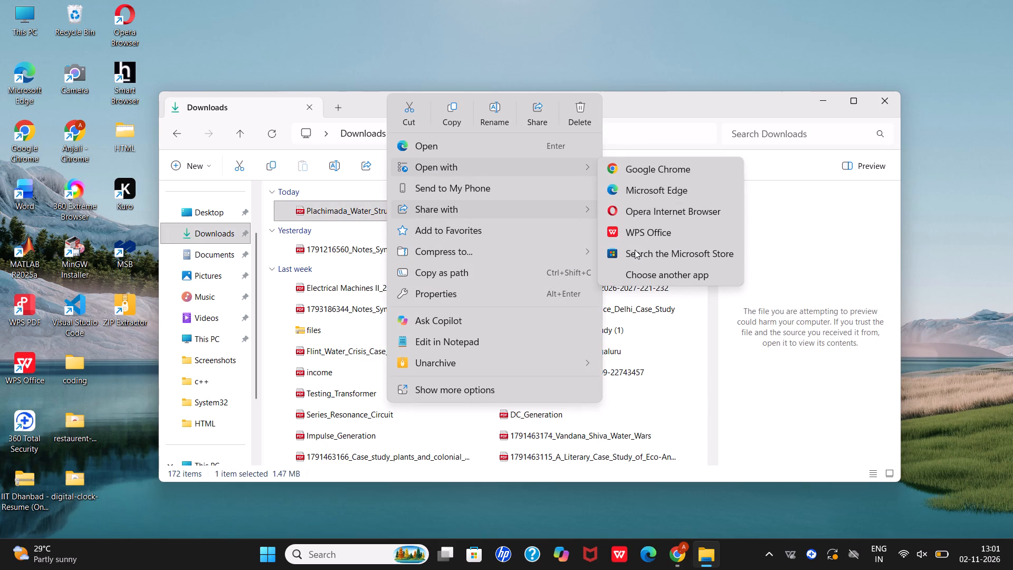
scroll(635, 250, up, 1)
click(644, 274)
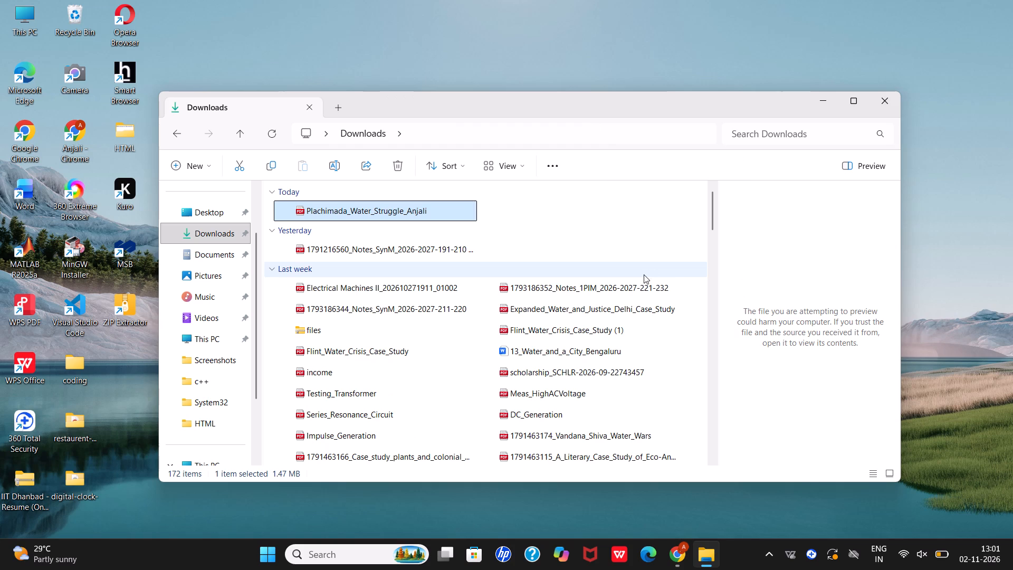
scroll(488, 359, down, 4)
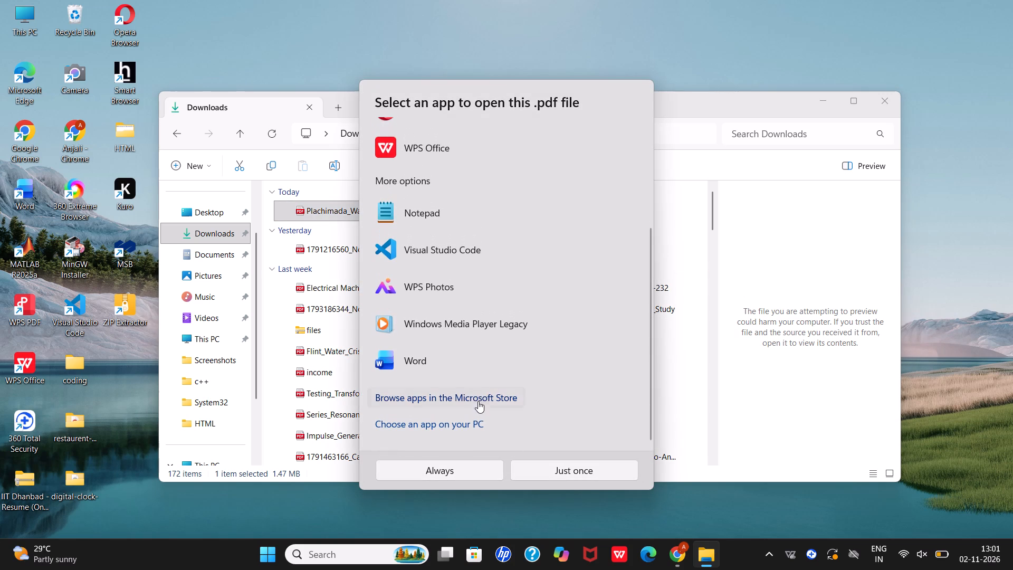
double_click(469, 363)
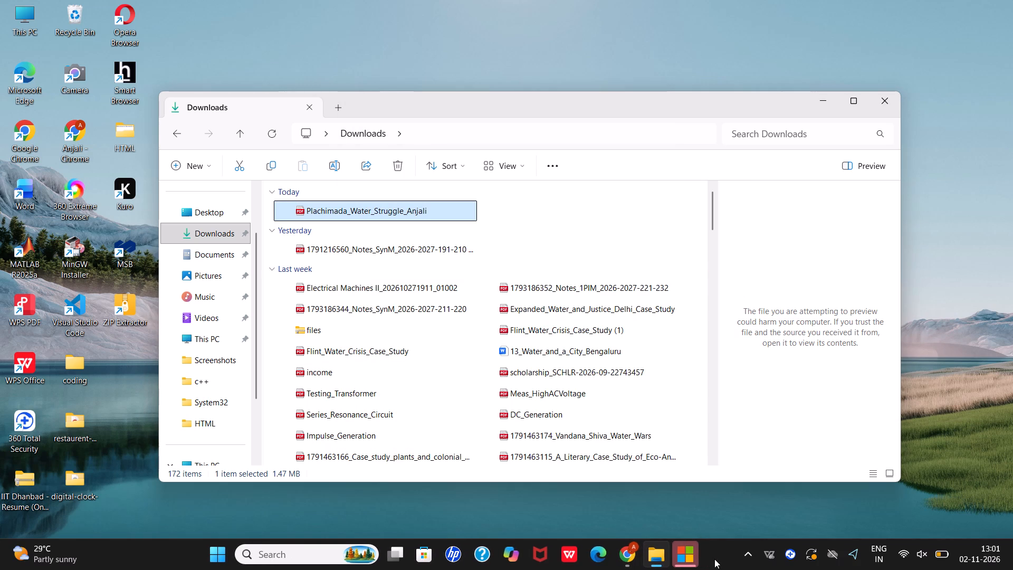
click(695, 559)
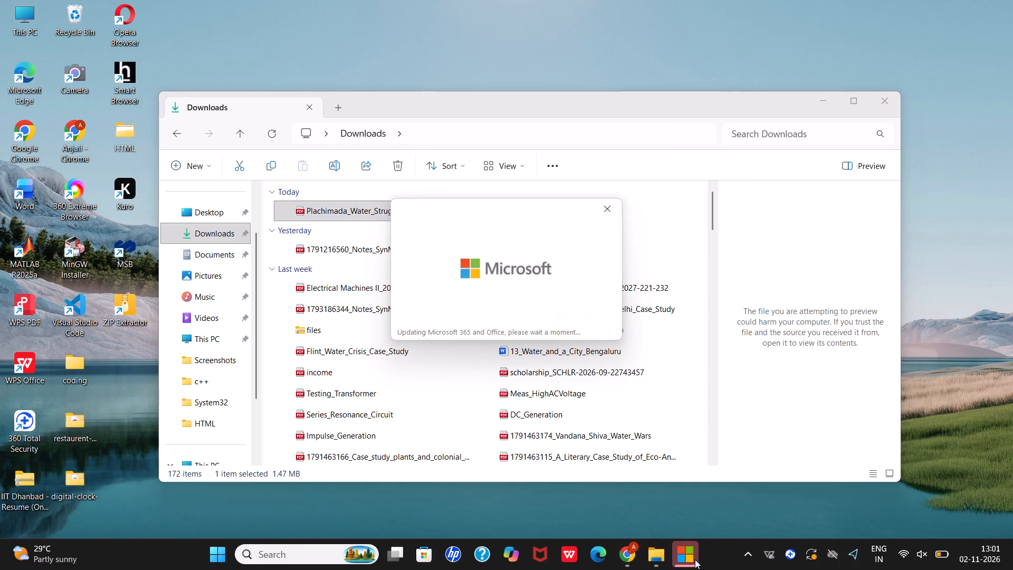
click(683, 556)
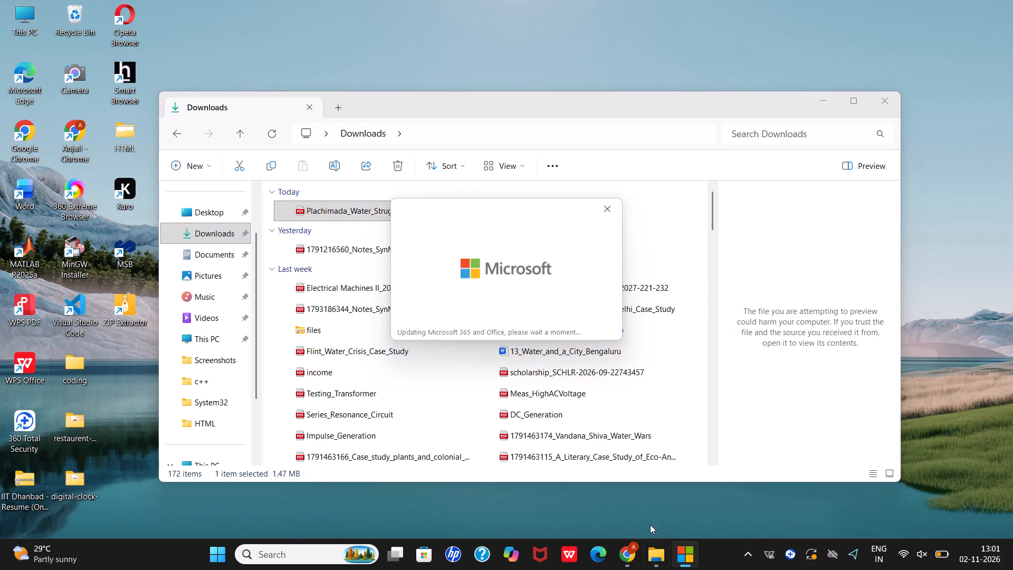
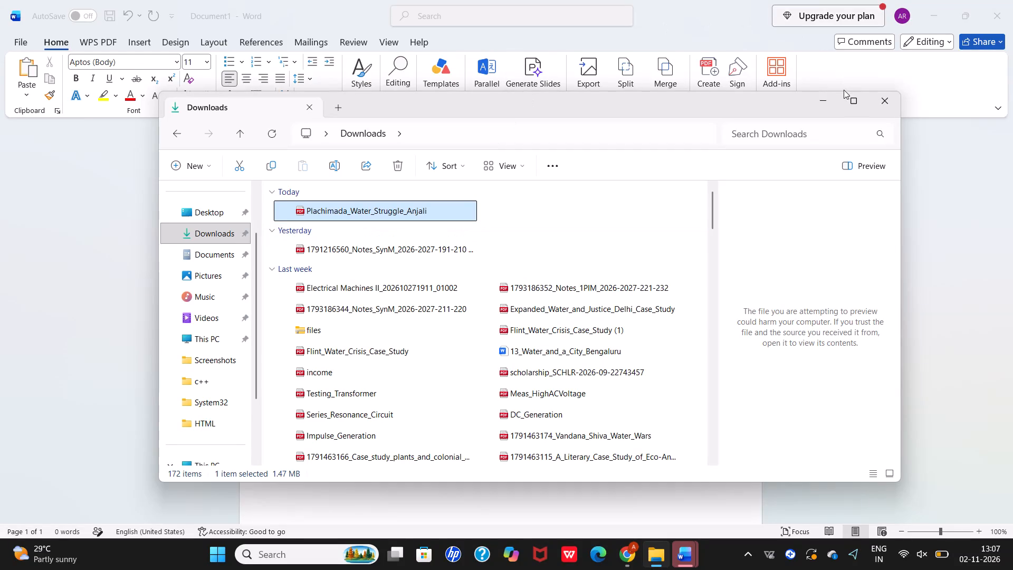
Close the Downloads window and the blank document, then dismiss the viewing notice on the Plachimada document.
click(888, 107)
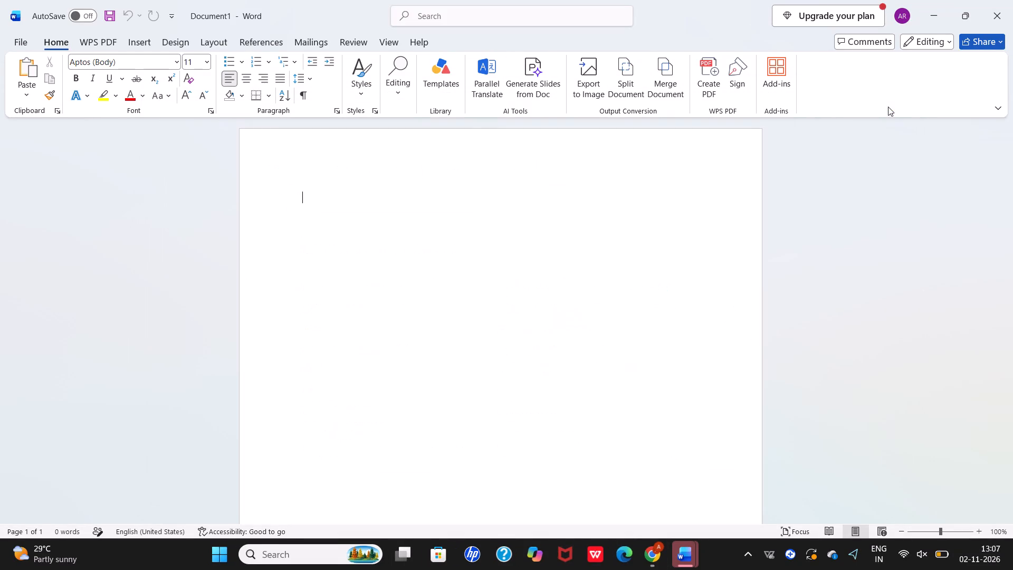
scroll(578, 265, down, 11)
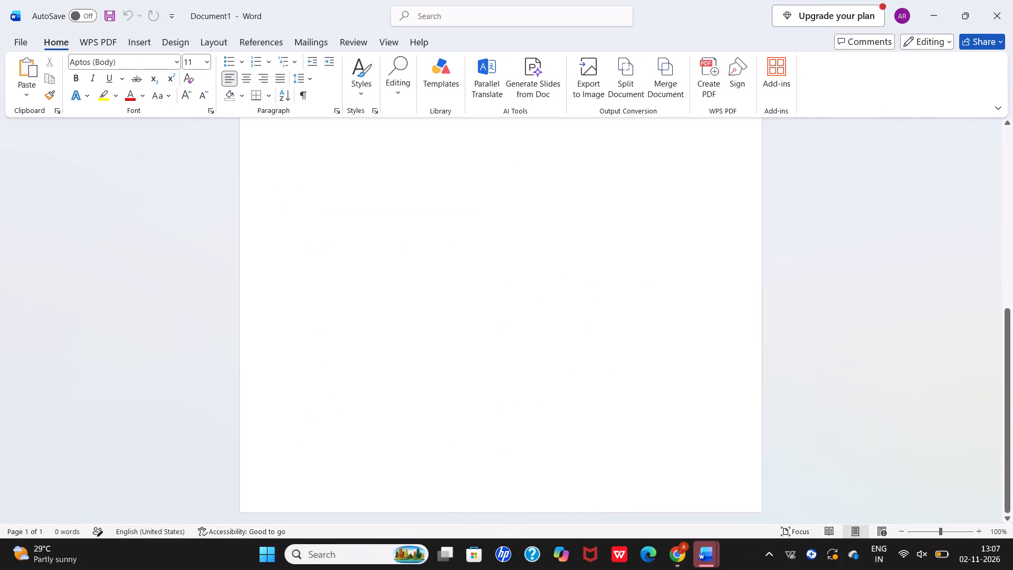
scroll(578, 265, up, 16)
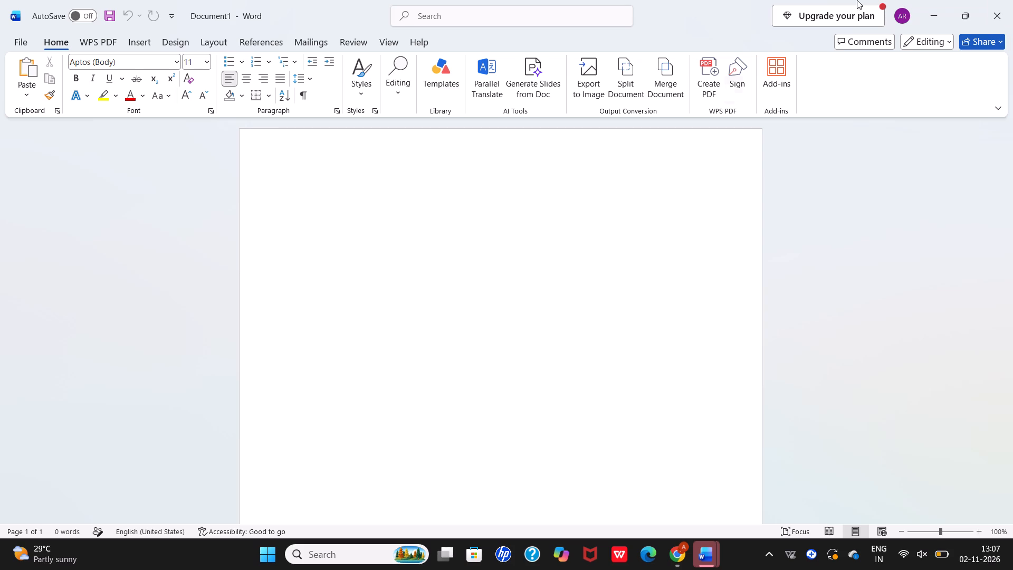
click(1010, 0)
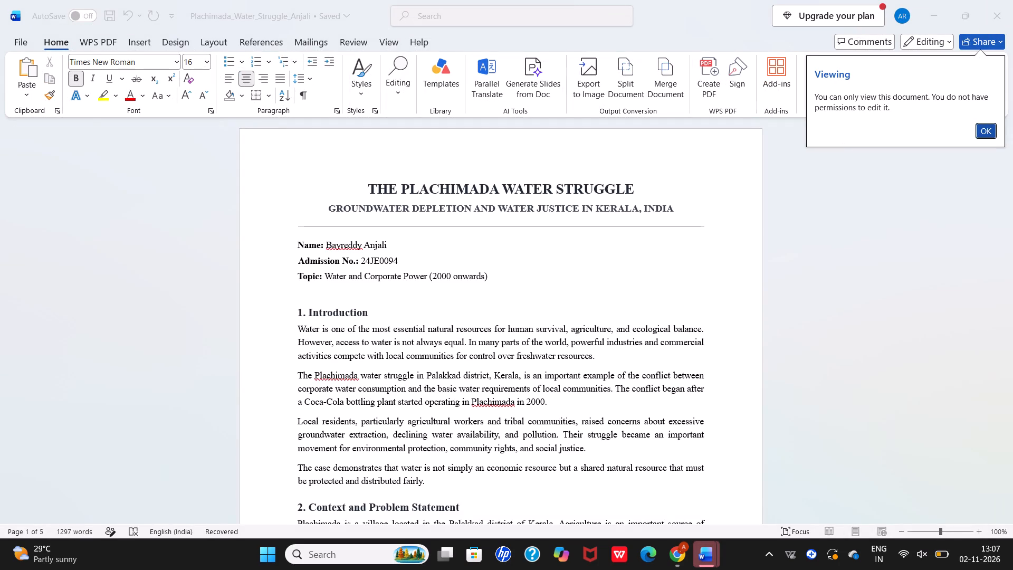
click(989, 130)
Delete the whole Topic line under the admission number, leaving one blank line before the Introduction heading.
scroll(705, 229, down, 2)
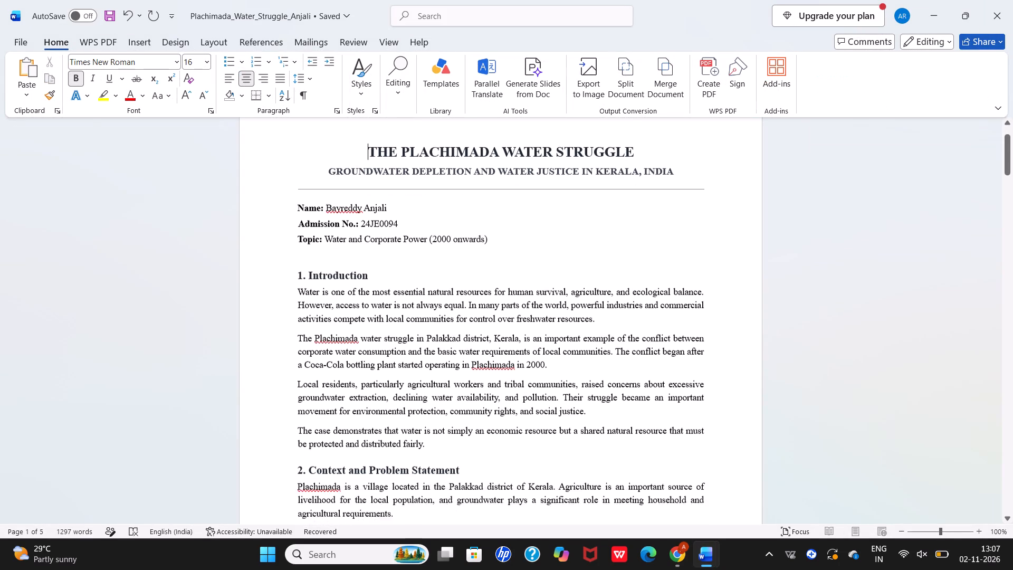
scroll(705, 229, down, 5)
scroll(705, 229, up, 9)
click(495, 274)
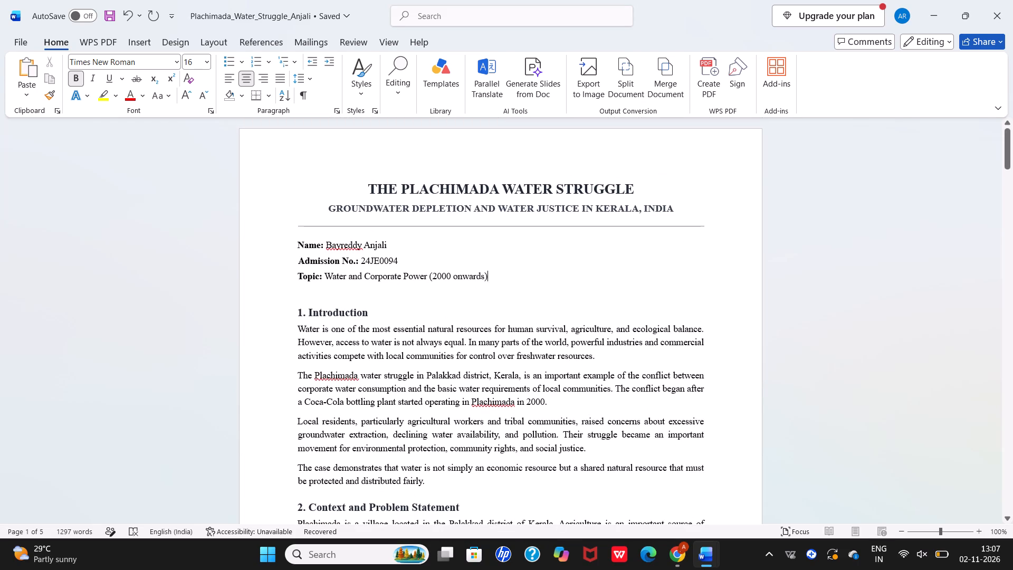
drag(495, 274, 423, 278)
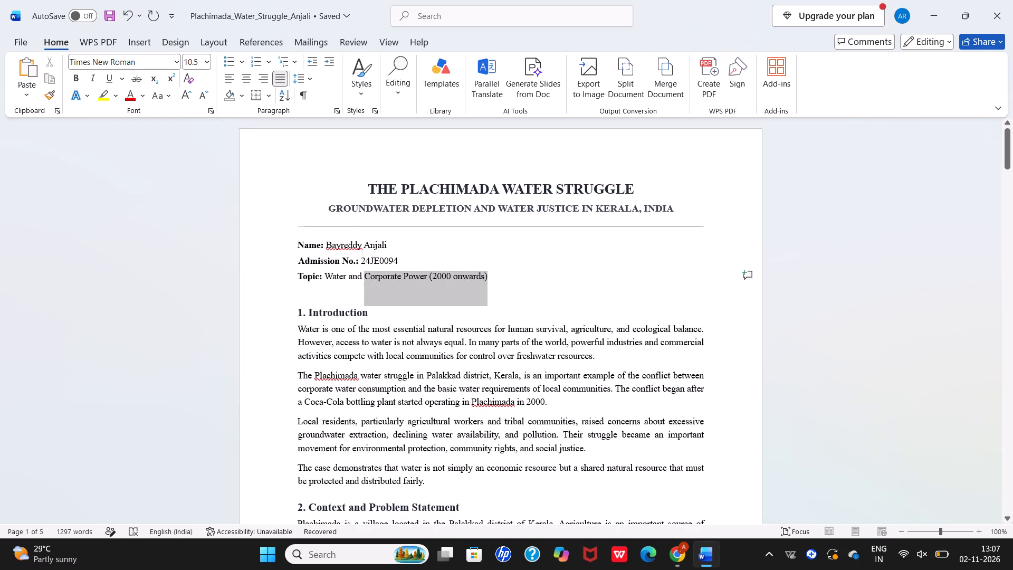
drag(423, 278, 520, 275)
click(520, 275)
key(BackSpace)
key(BackSpace)
key(BackSpace)
key(BackSpace)
key(BackSpace)
key(BackSpace)
key(BackSpace)
key(BackSpace)
key(BackSpace)
key(BackSpace)
key(BackSpace)
key(BackSpace)
key(BackSpace)
key(BackSpace)
key(BackSpace)
key(BackSpace)
key(BackSpace)
key(BackSpace)
key(BackSpace)
key(BackSpace)
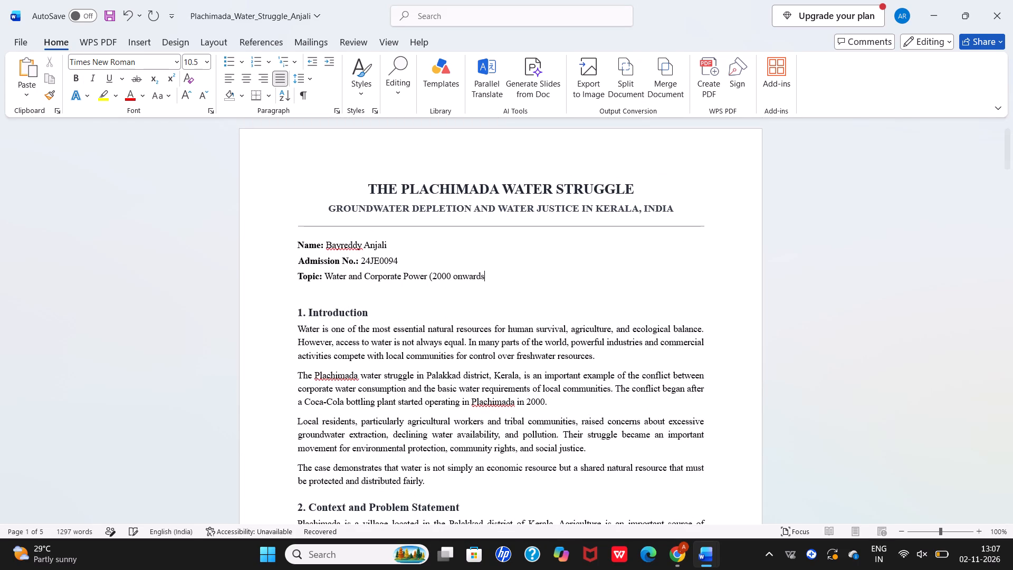
key(BackSpace)
key(BackSpace)
key(BackSpace)
key(BackSpace)
key(BackSpace)
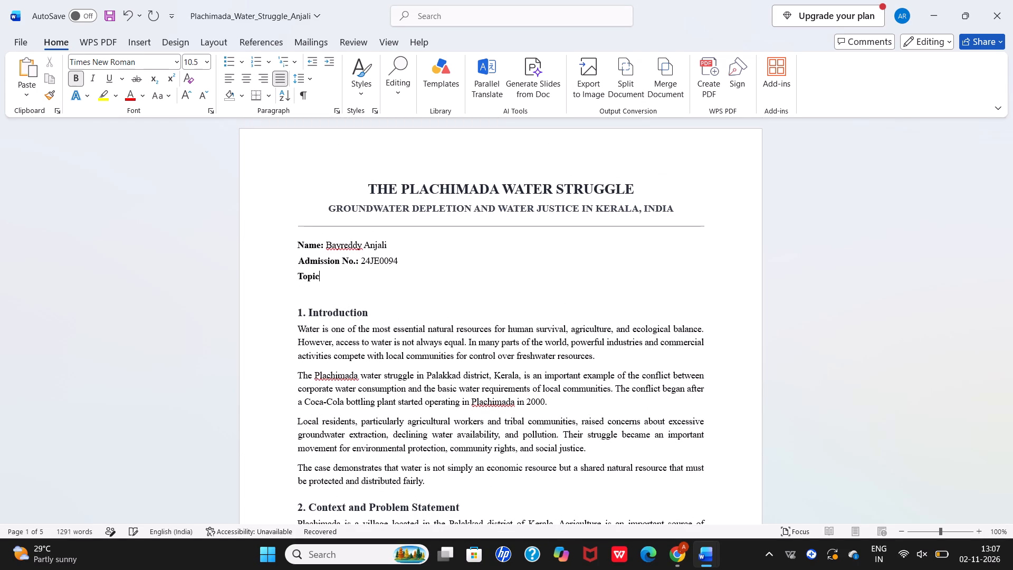
key(BackSpace)
key(BackSpace)
key(BackSpace)
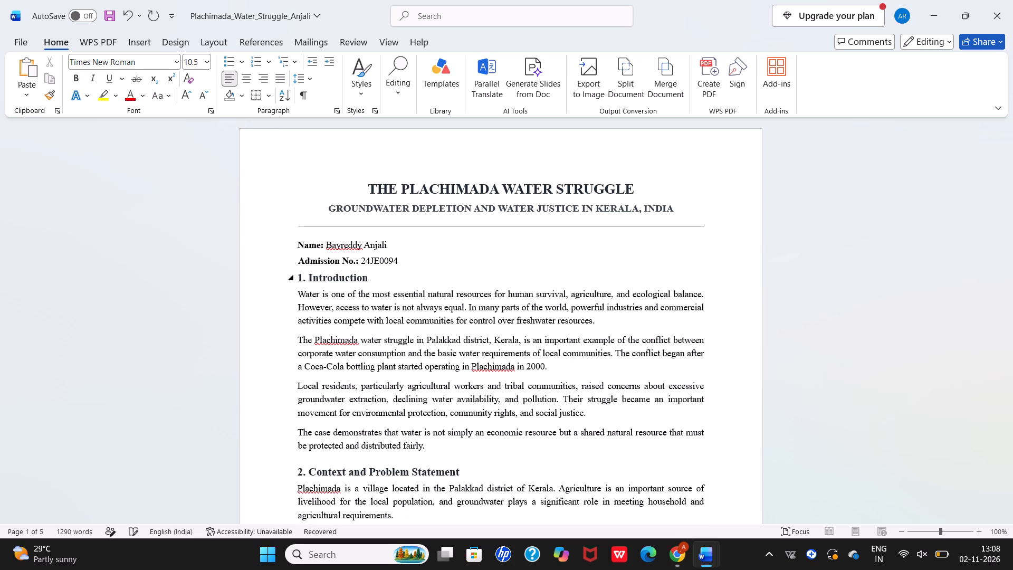
key(Return)
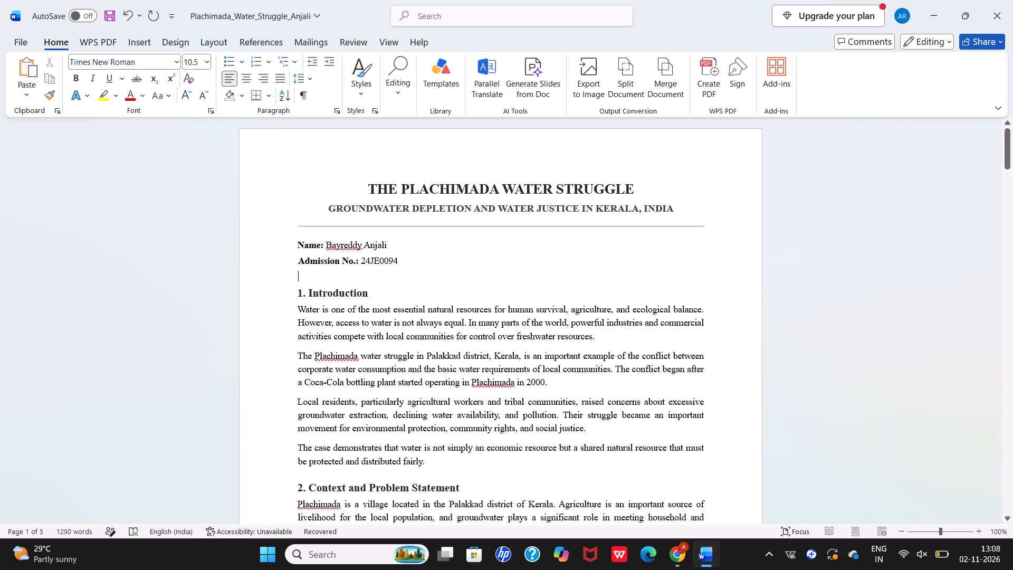
Make the Name and Admission No. lines entirely bold at font size 11.
drag(423, 262, 279, 239)
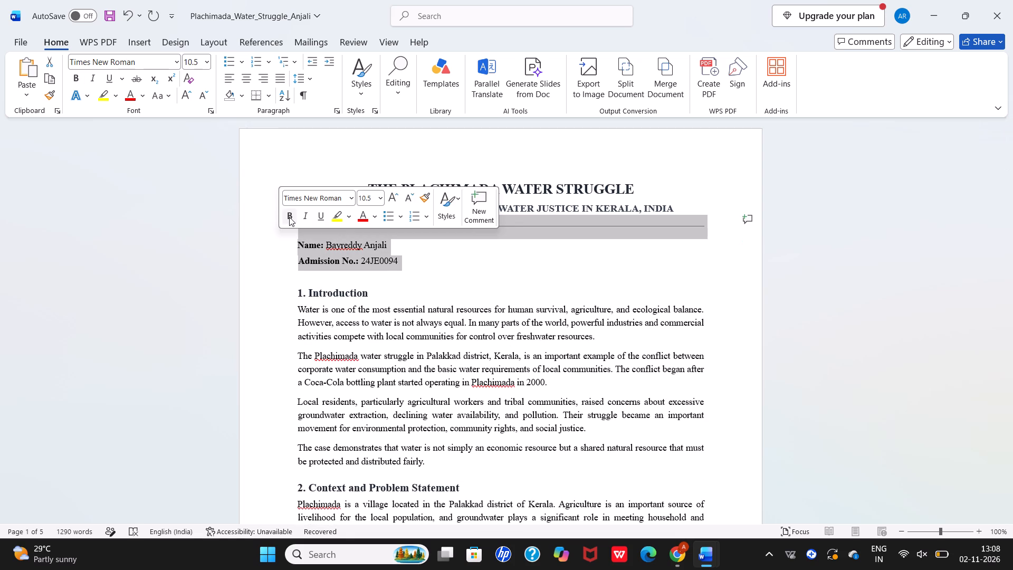
click(289, 217)
click(377, 198)
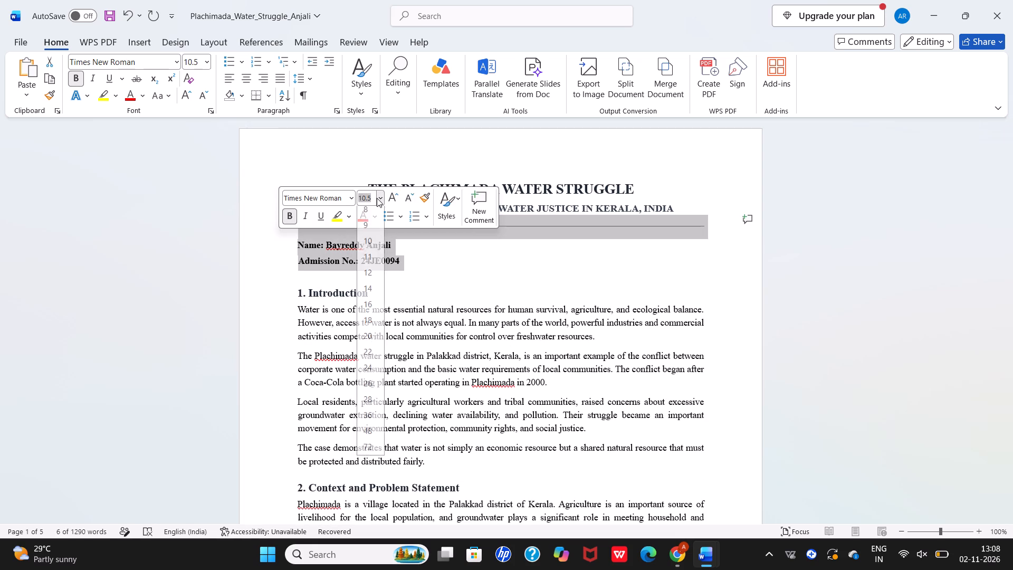
click(374, 261)
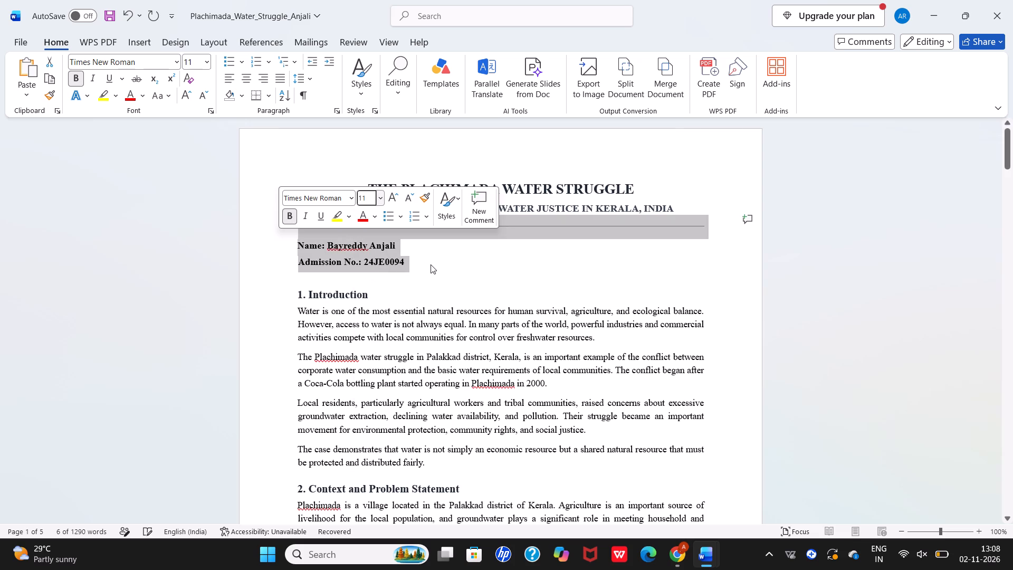
click(431, 264)
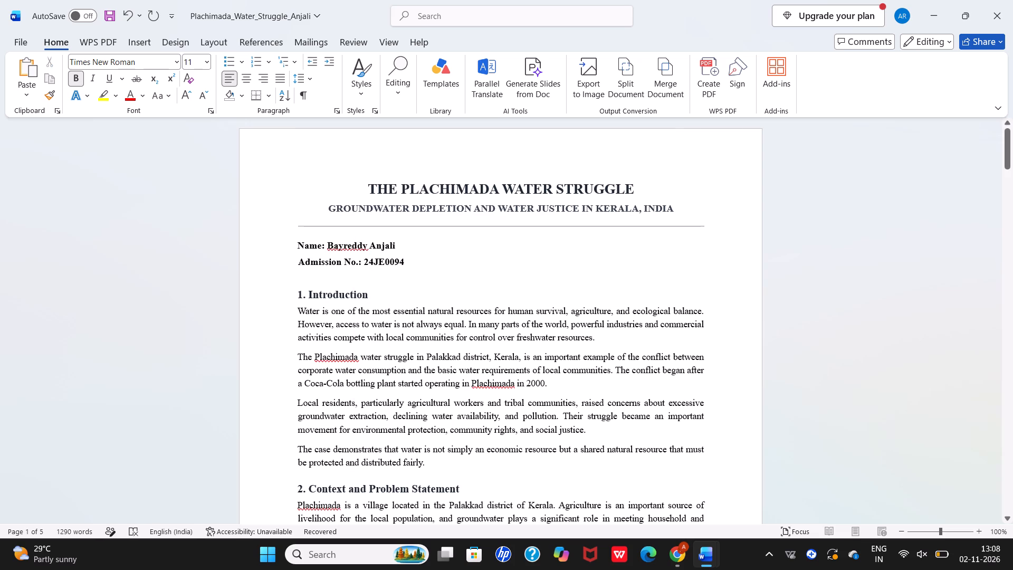
Delete the page number from the last page's footer and try to close header and footer editing.
scroll(431, 264, down, 20)
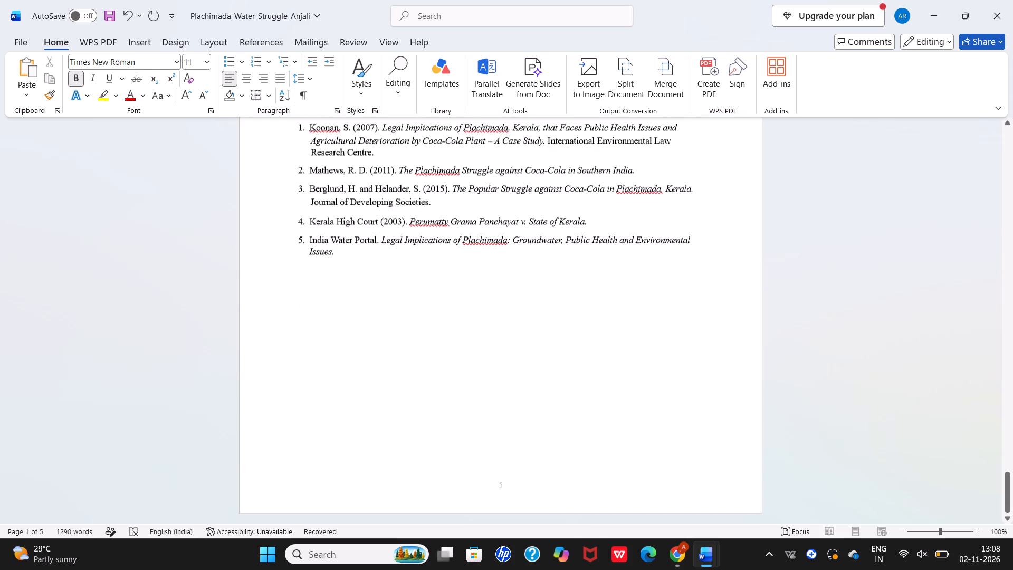
scroll(431, 264, down, 2)
click(541, 492)
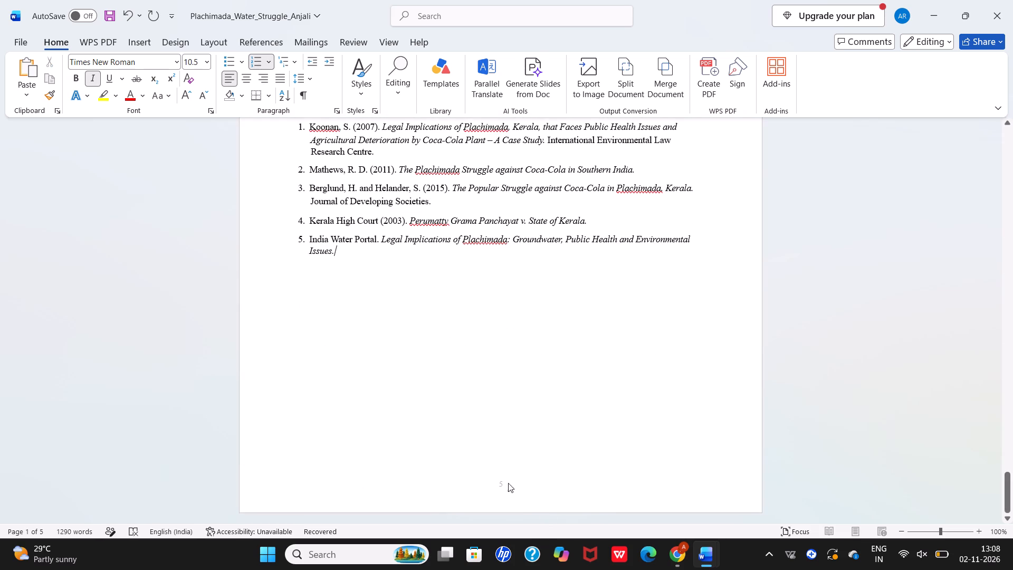
double_click(502, 481)
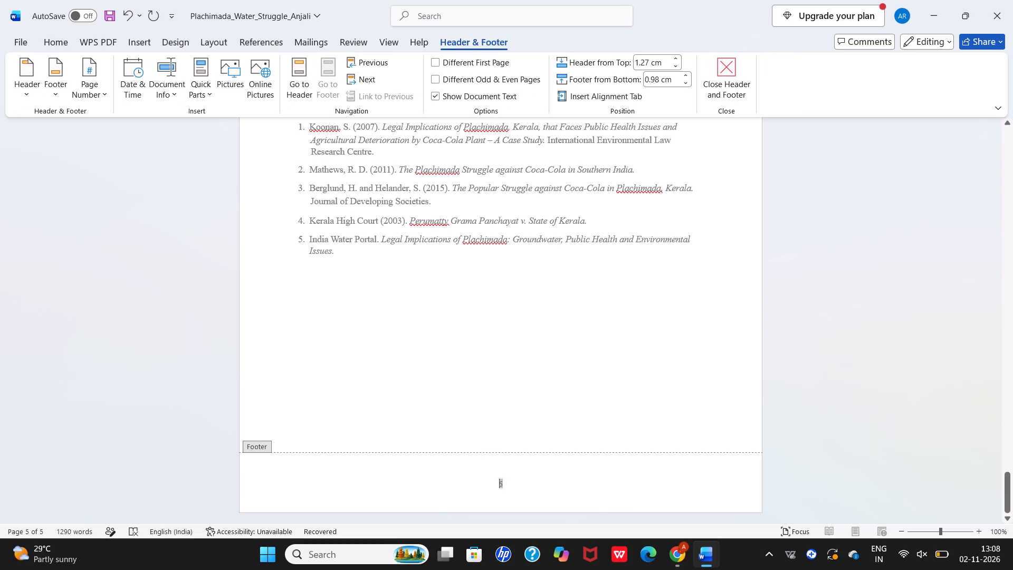
click(511, 483)
key(BackSpace)
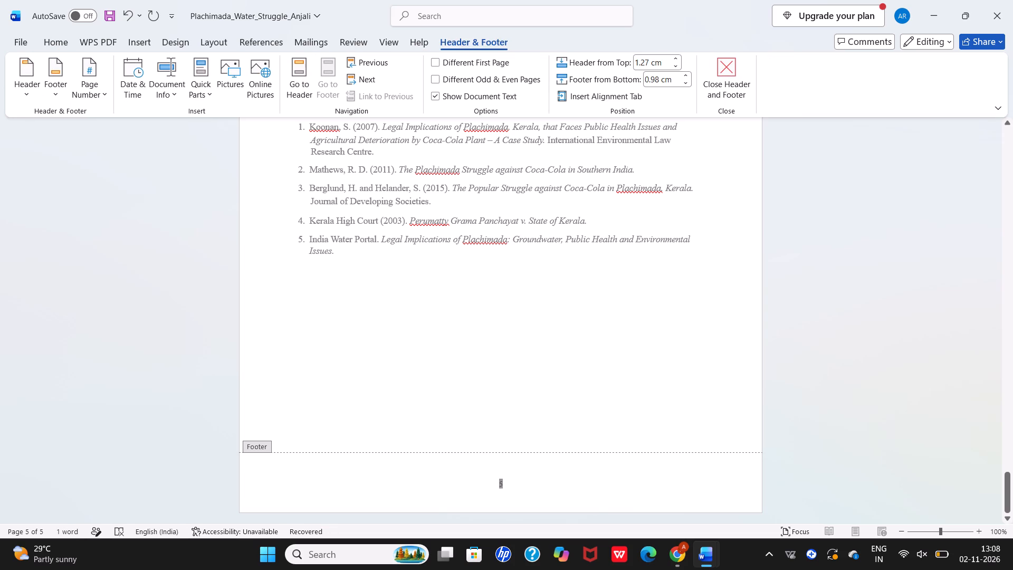
key(BackSpace)
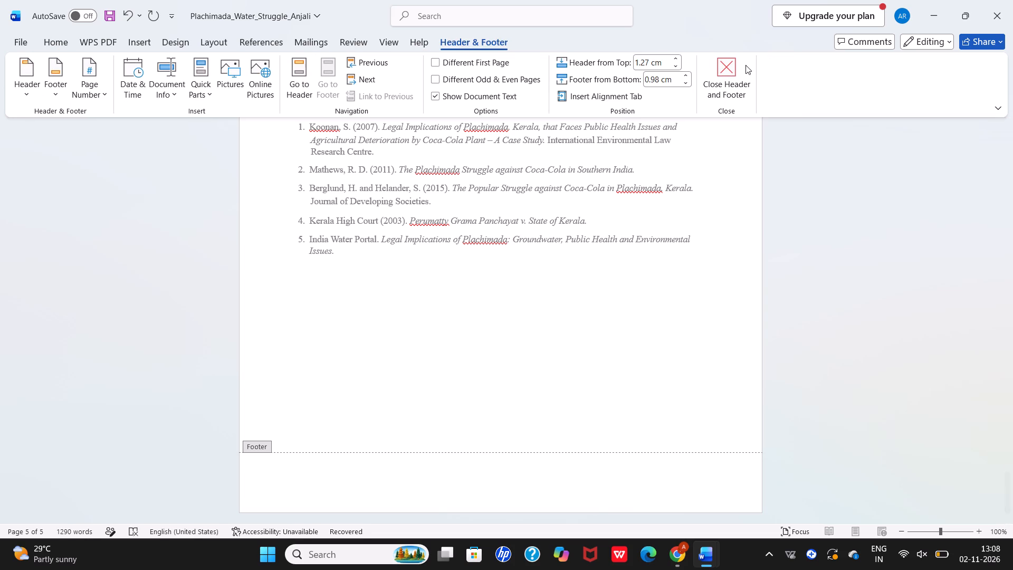
click(732, 65)
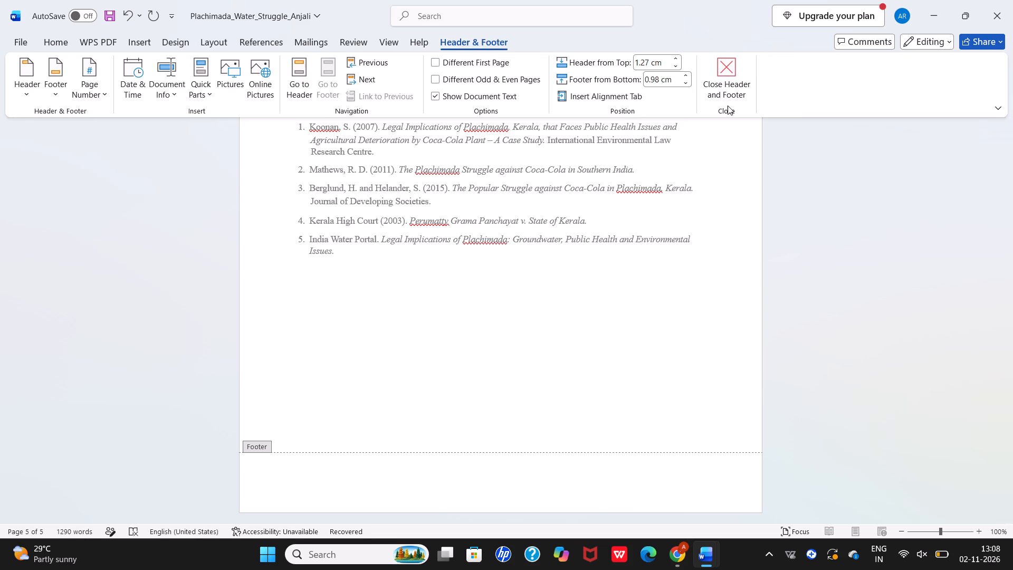
click(727, 113)
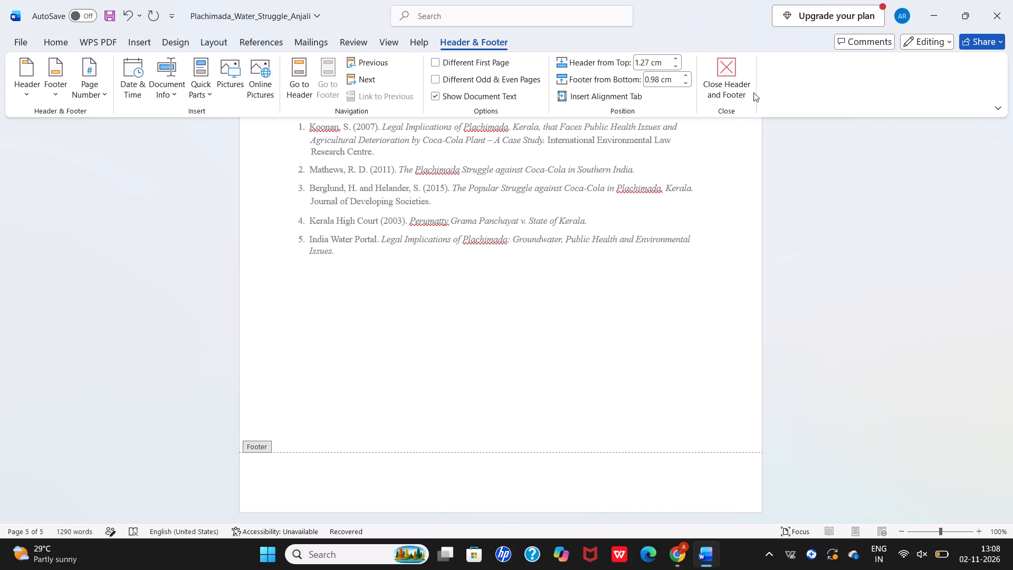
double_click(744, 87)
double_click(731, 67)
drag(731, 67, 448, 233)
Remove the centred alignment from the empty footer line on page 2 and try again to leave footer editing.
scroll(571, 240, up, 20)
scroll(571, 240, up, 20)
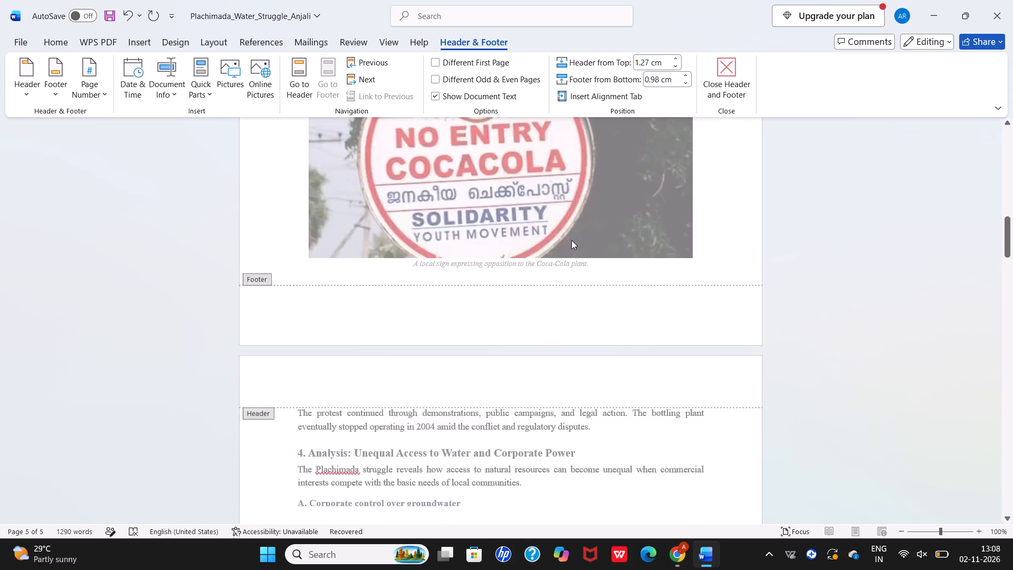
scroll(571, 240, up, 4)
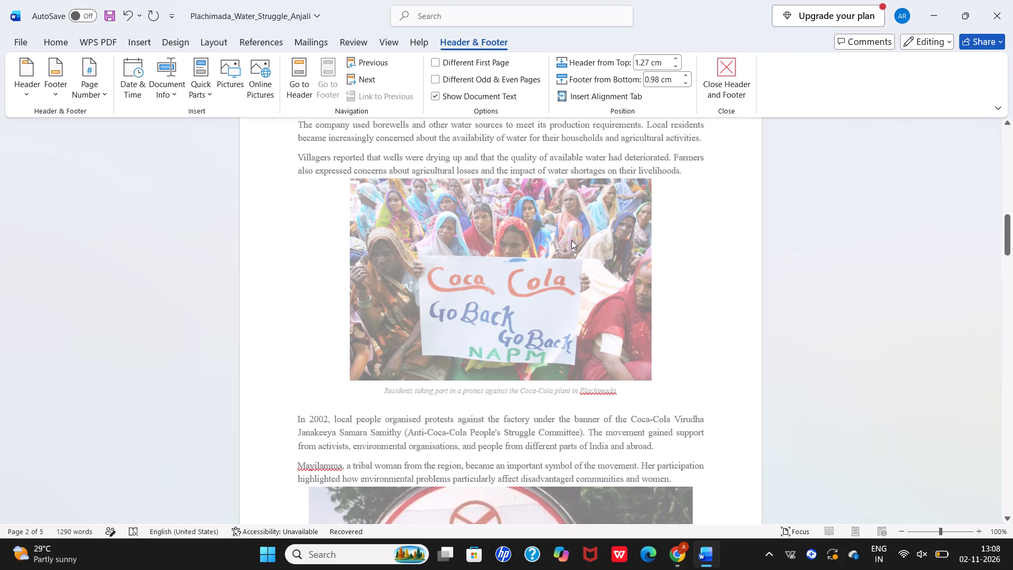
click(733, 77)
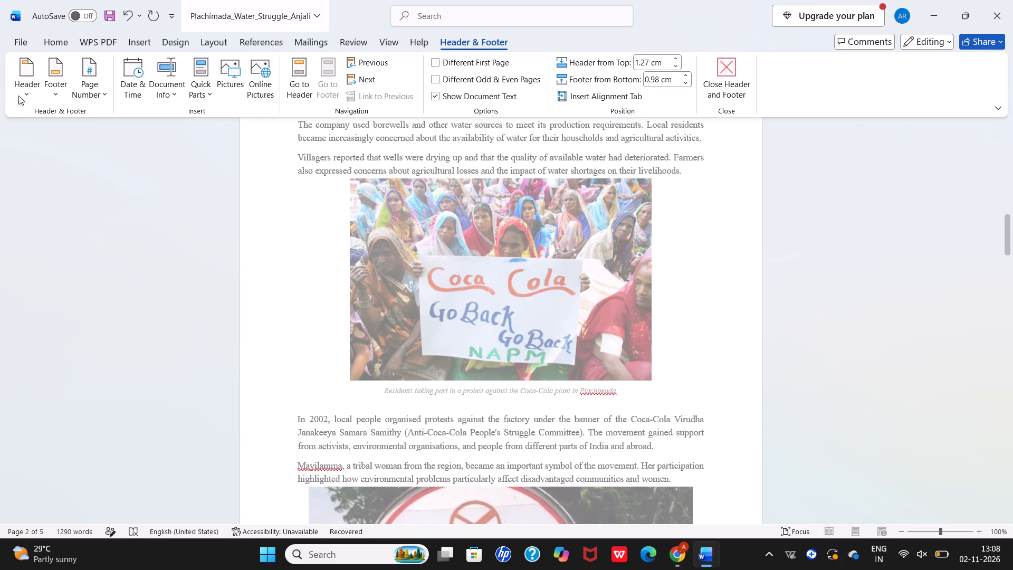
click(86, 234)
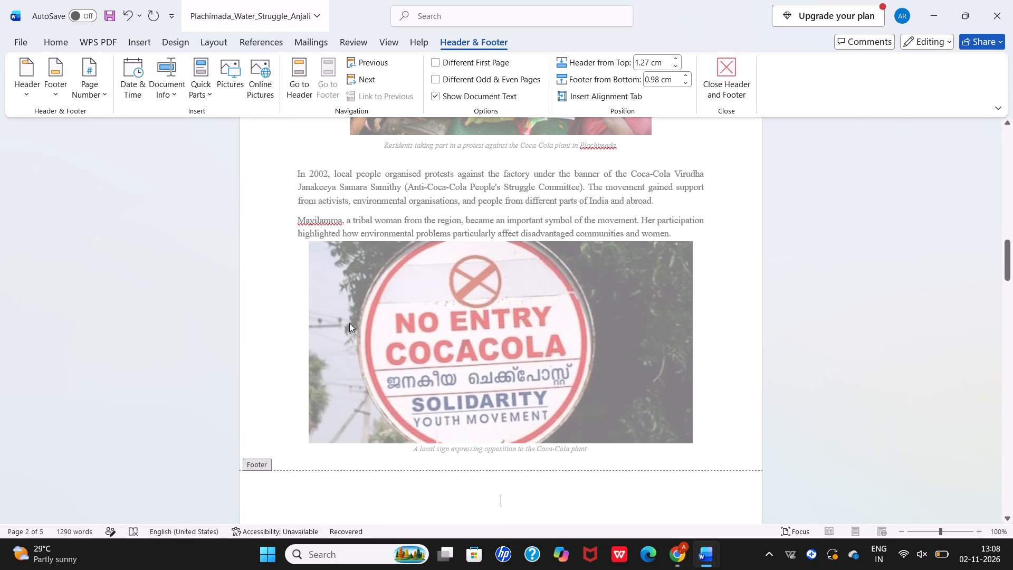
click(514, 507)
key(BackSpace)
key(BackSpace)
click(732, 67)
triple_click(729, 65)
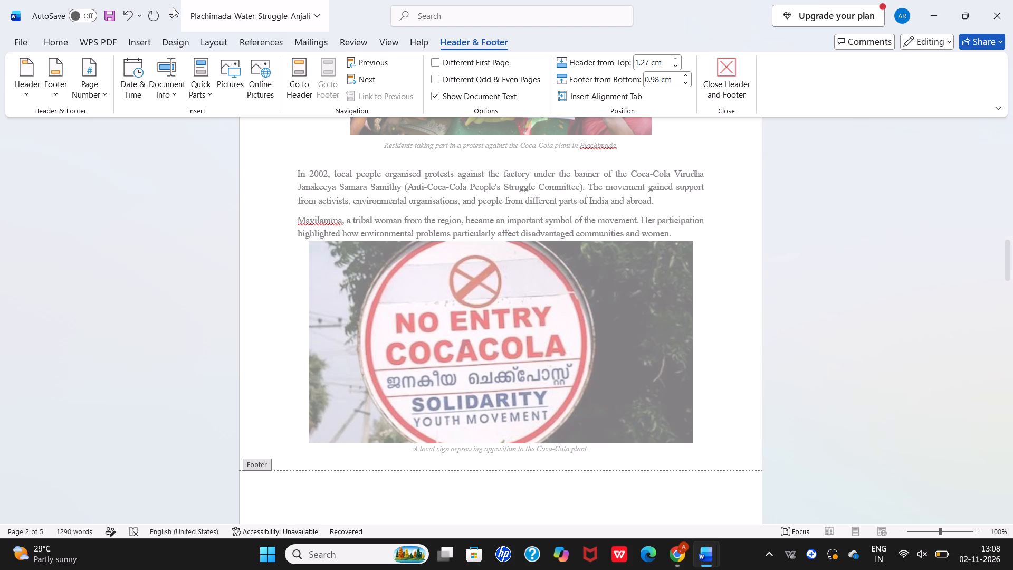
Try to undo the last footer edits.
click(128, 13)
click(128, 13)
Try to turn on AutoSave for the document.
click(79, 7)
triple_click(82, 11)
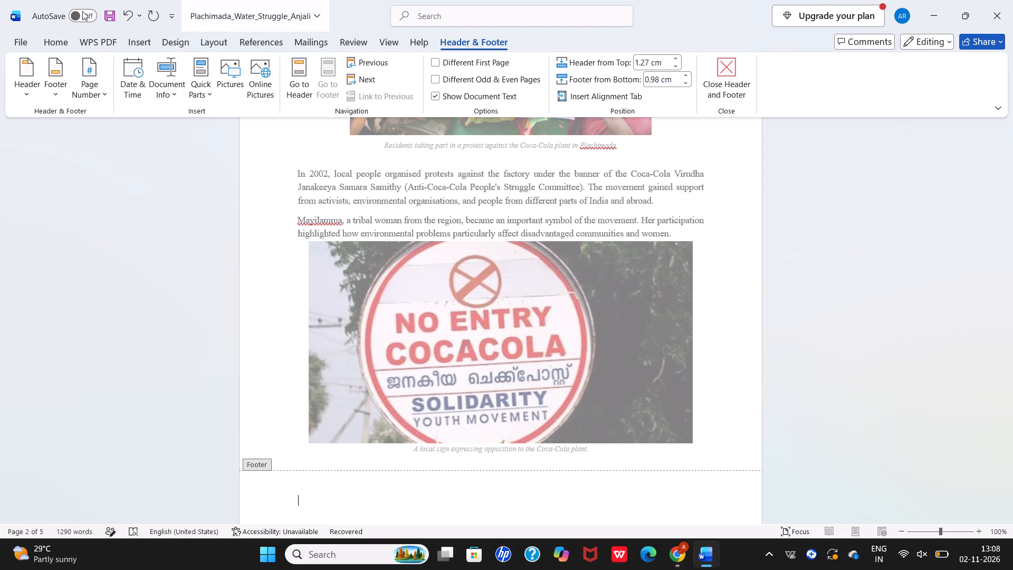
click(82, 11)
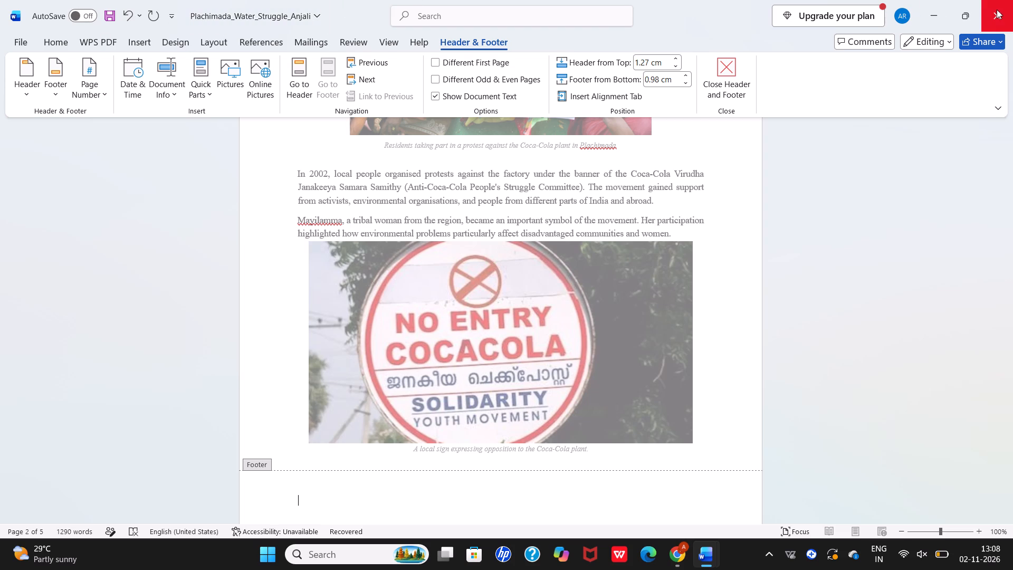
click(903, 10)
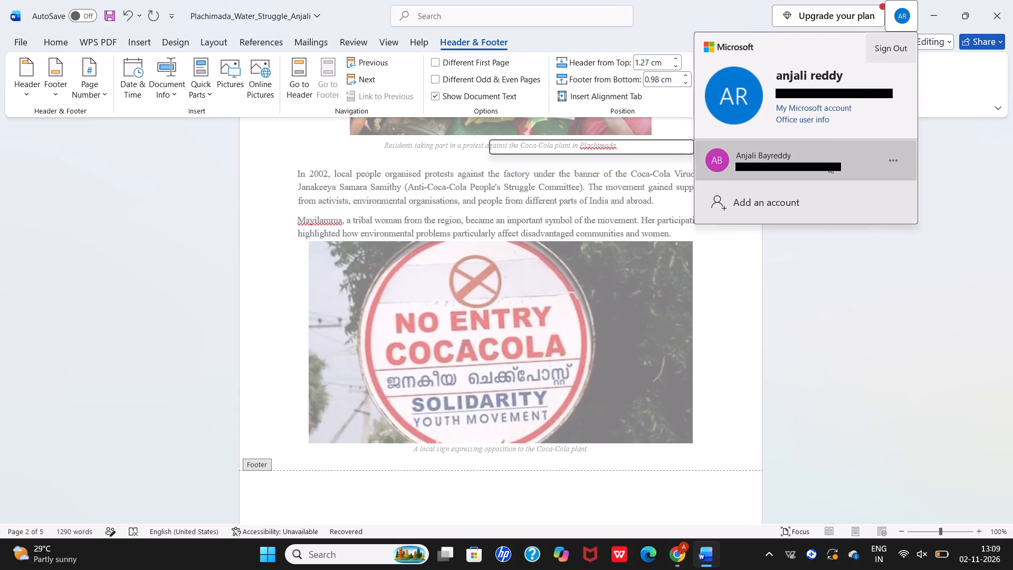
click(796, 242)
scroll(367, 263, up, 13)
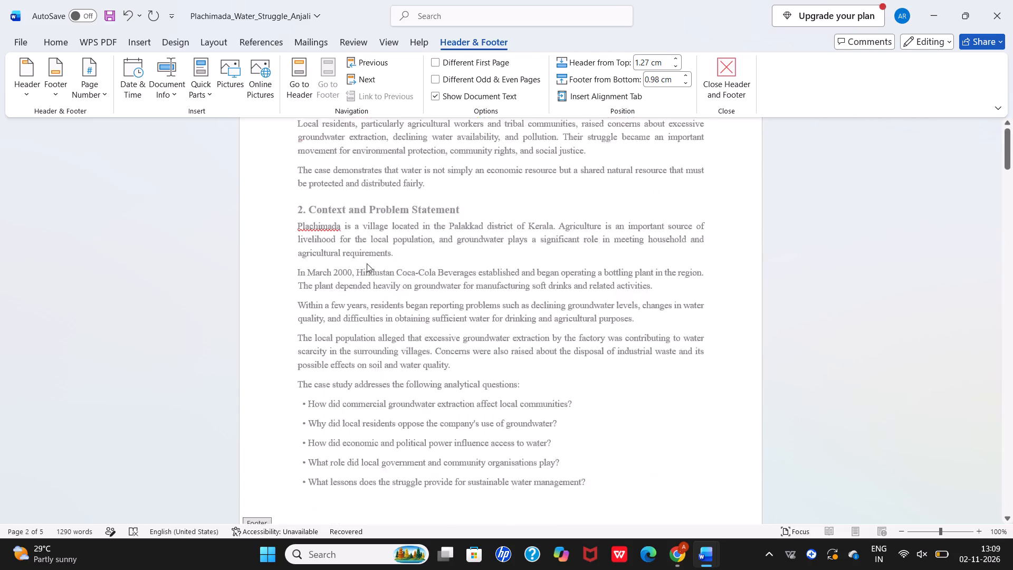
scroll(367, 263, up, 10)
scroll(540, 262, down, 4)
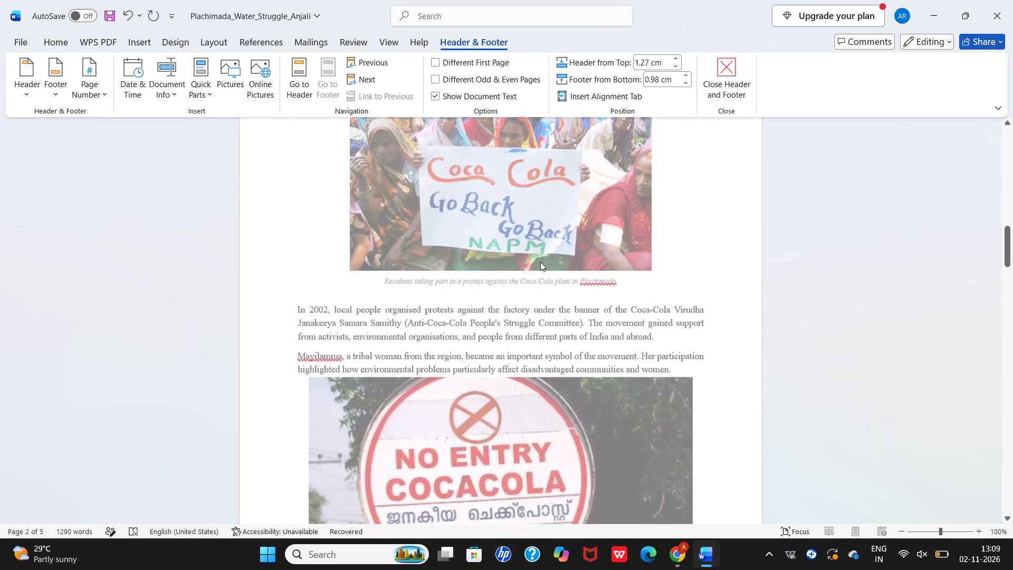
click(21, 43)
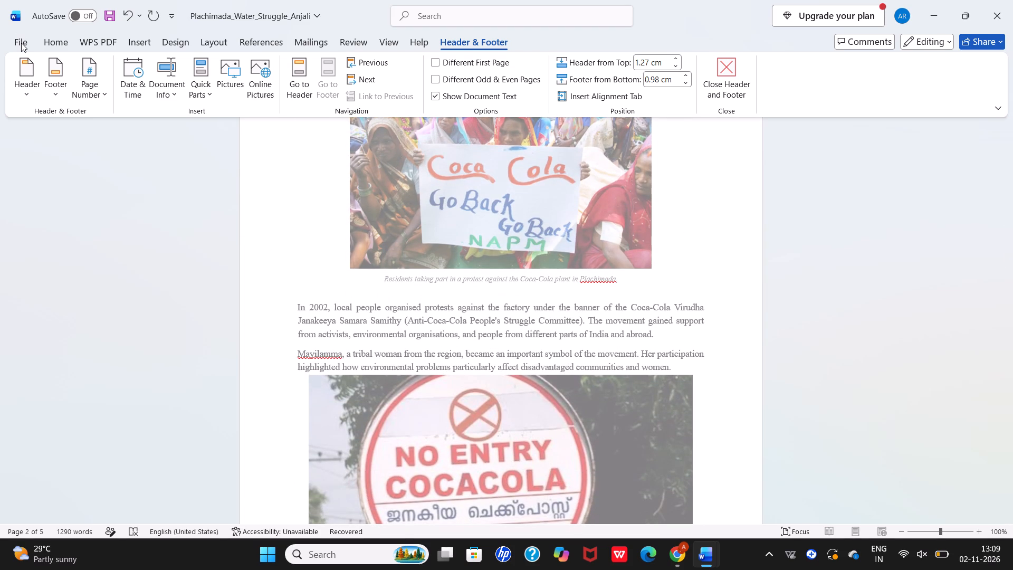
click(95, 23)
Close the document, saving its changes as a Word document named Plachimada_Water_Struggle_EH in the Downloads folder.
click(1012, 18)
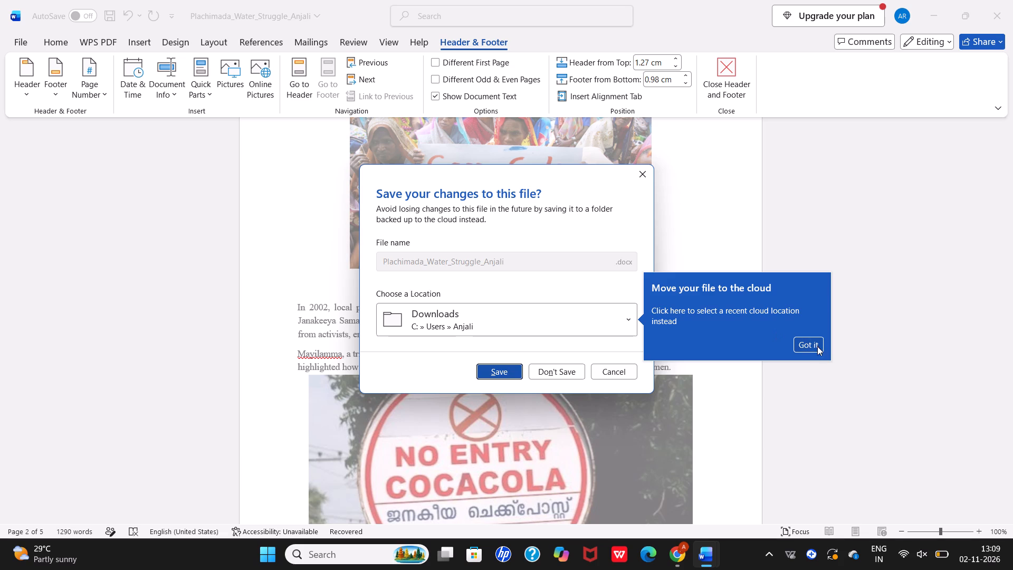
click(600, 316)
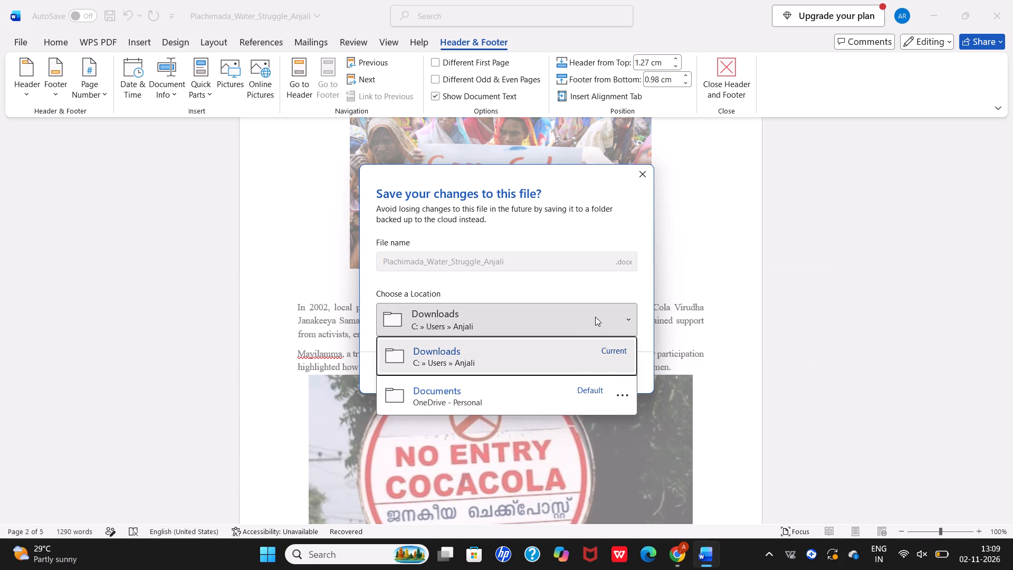
click(595, 317)
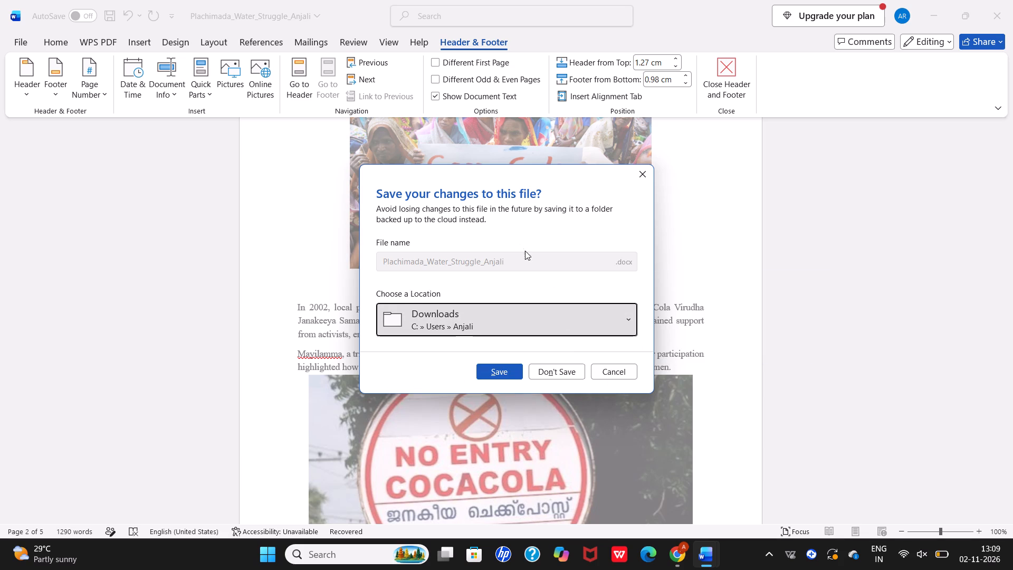
click(515, 373)
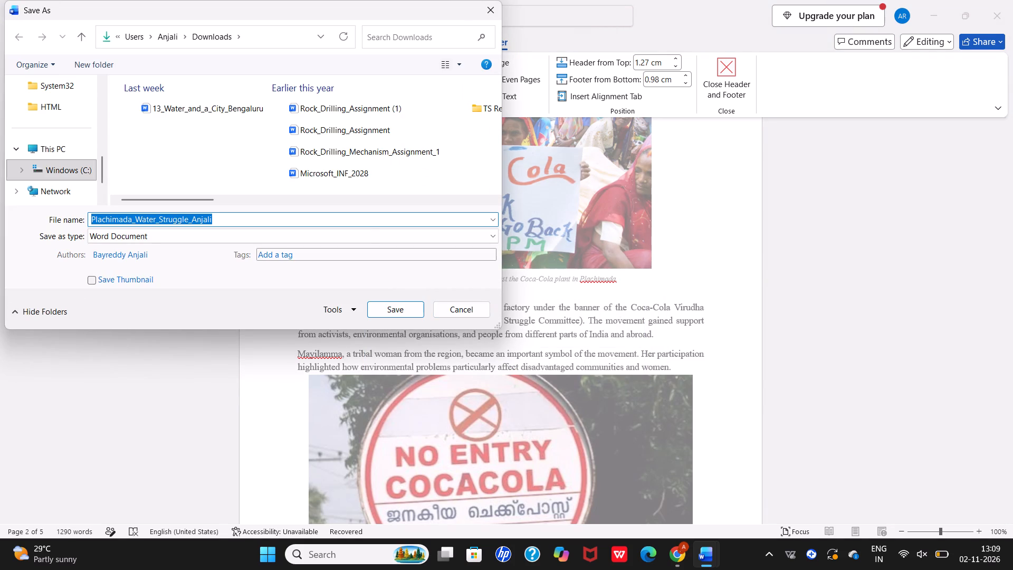
click(358, 223)
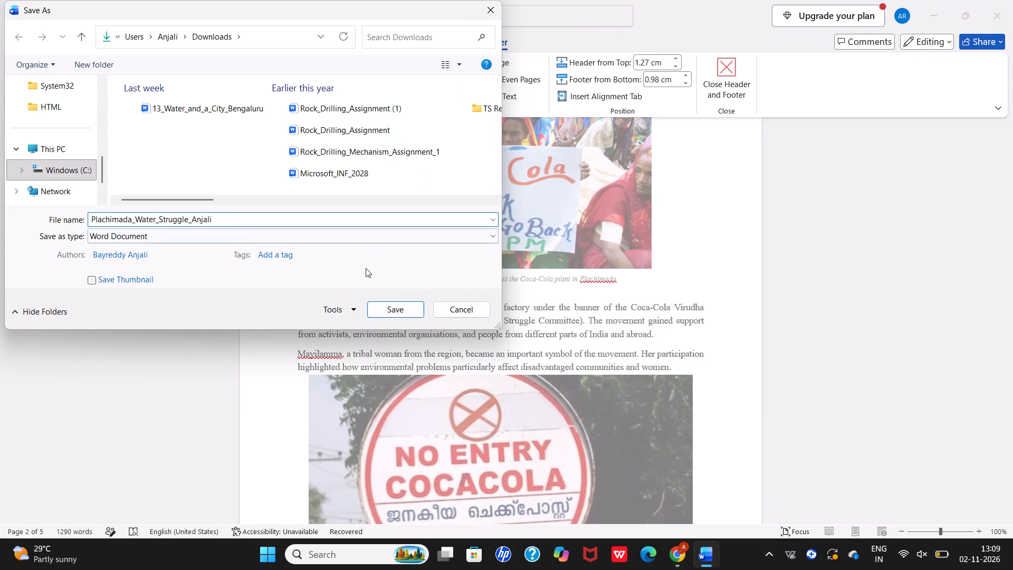
click(345, 222)
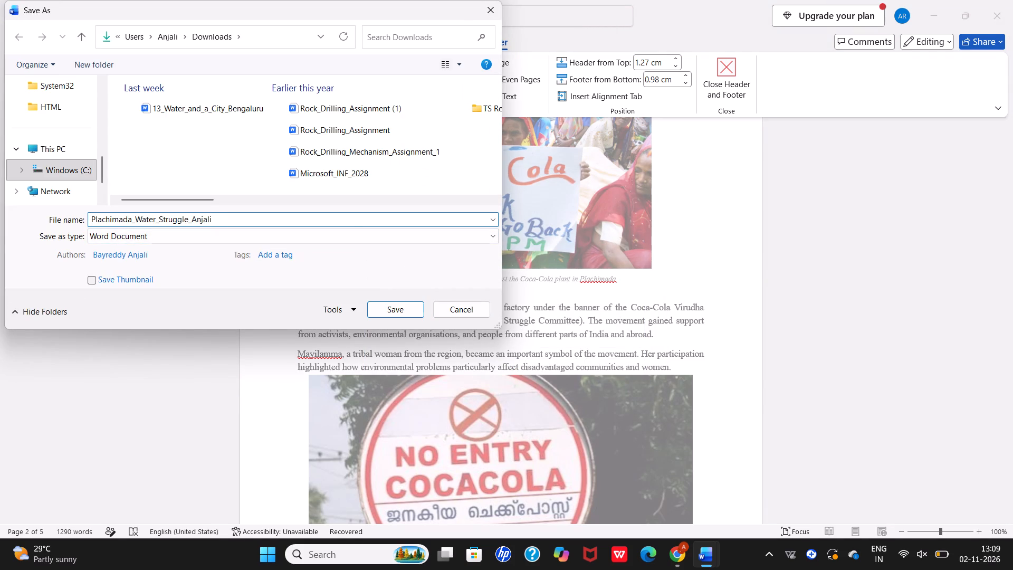
key(BackSpace)
key(BackSpace)
key(BackSpace)
key(BackSpace)
key(BackSpace)
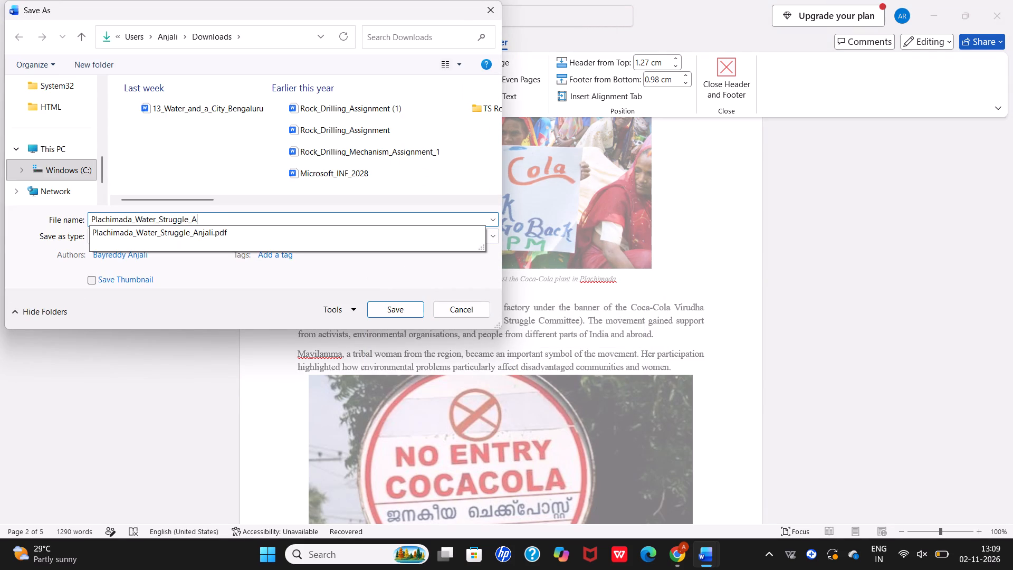
key(BackSpace)
key(e)
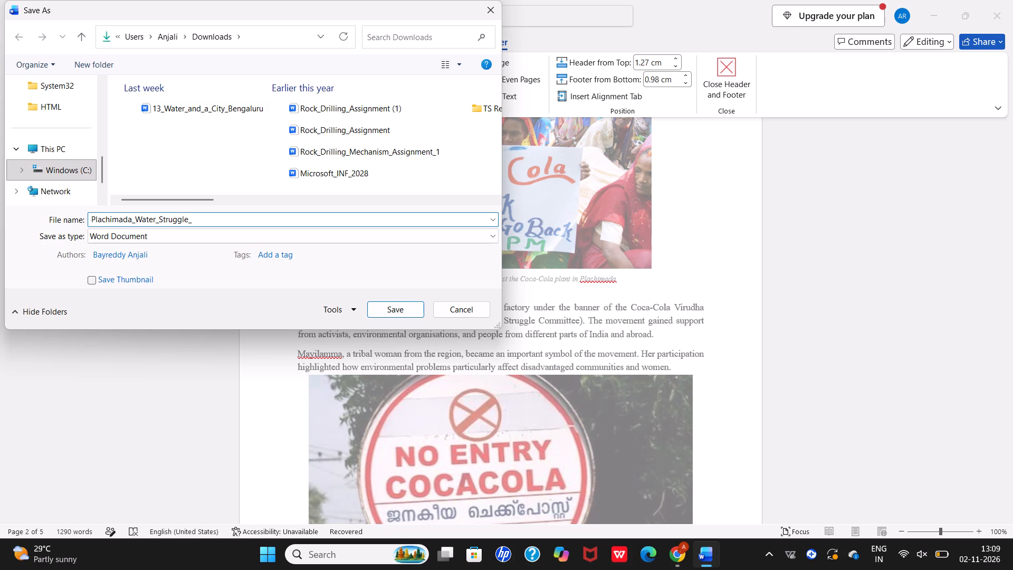
key(h)
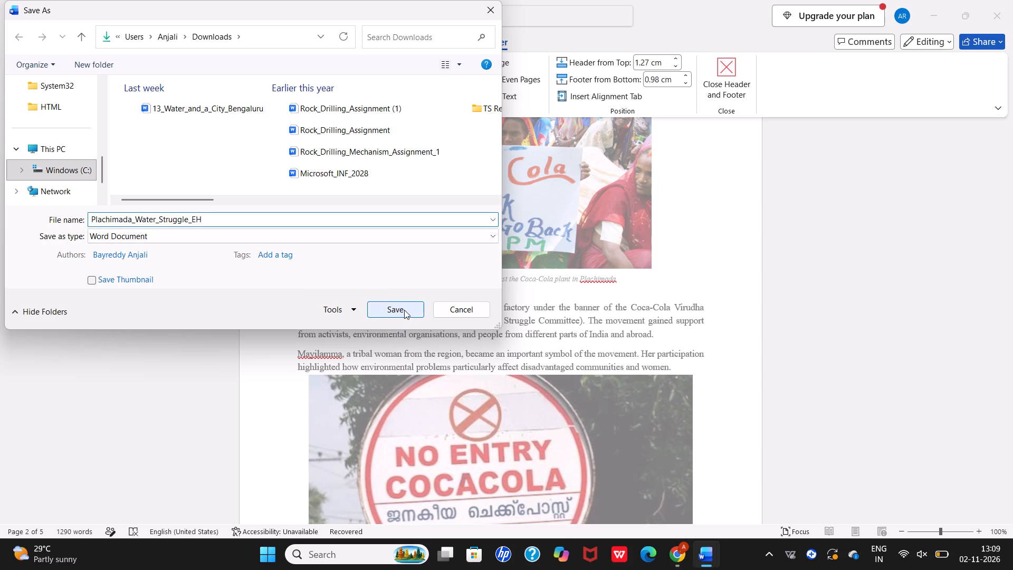
click(404, 310)
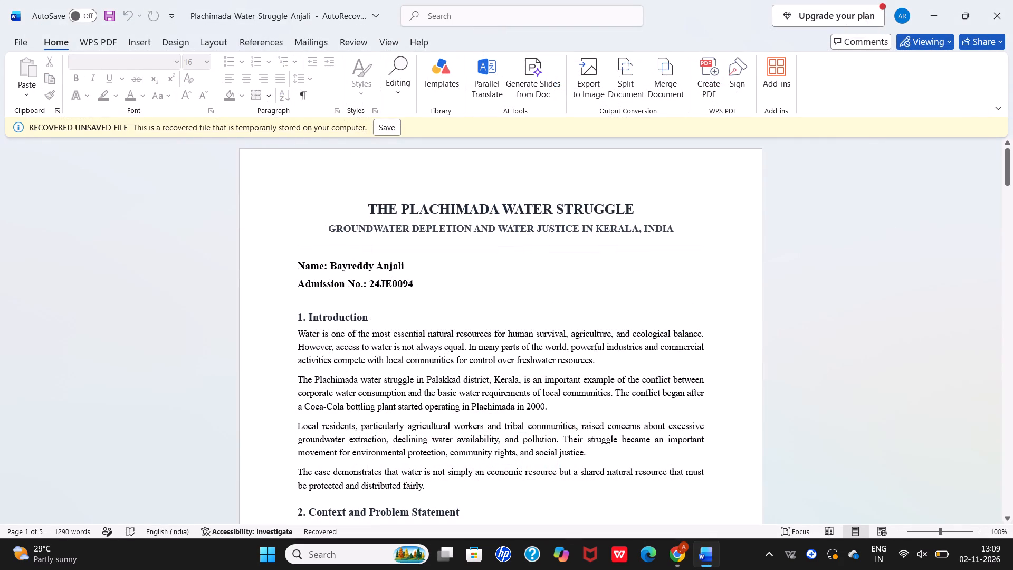
Look through the recovered unsaved copy of the assignment from title to references, checking its text, pictures and page layout.
scroll(447, 359, down, 20)
scroll(447, 359, down, 2)
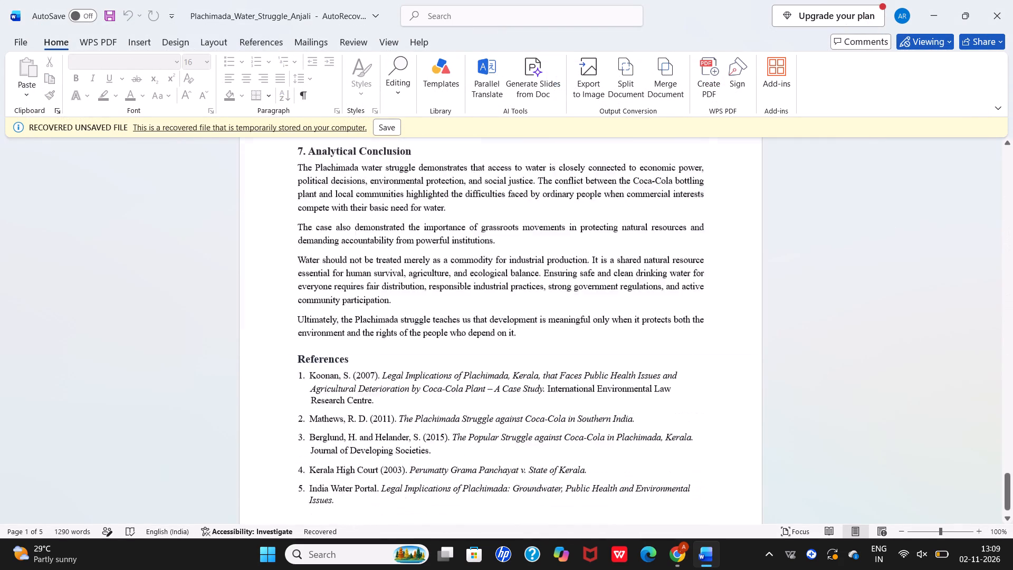
scroll(447, 359, down, 6)
scroll(447, 359, up, 9)
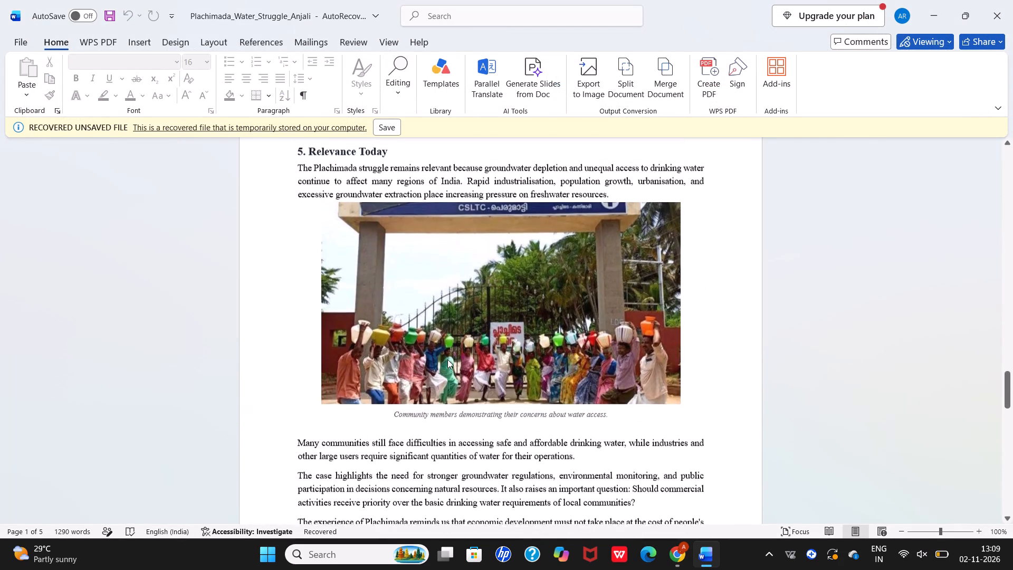
scroll(447, 359, up, 6)
scroll(447, 359, down, 3)
scroll(447, 359, up, 1)
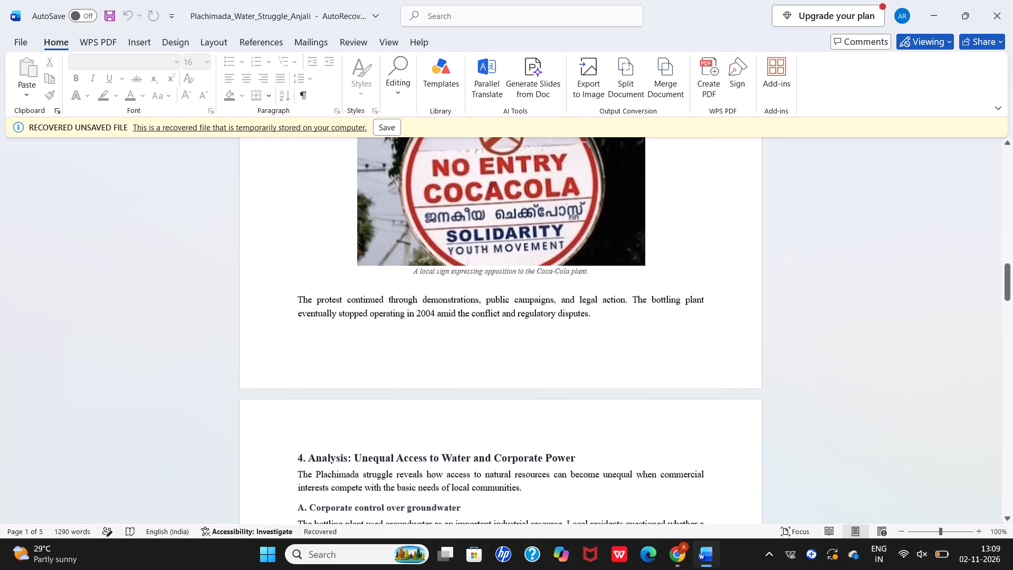
scroll(447, 359, up, 6)
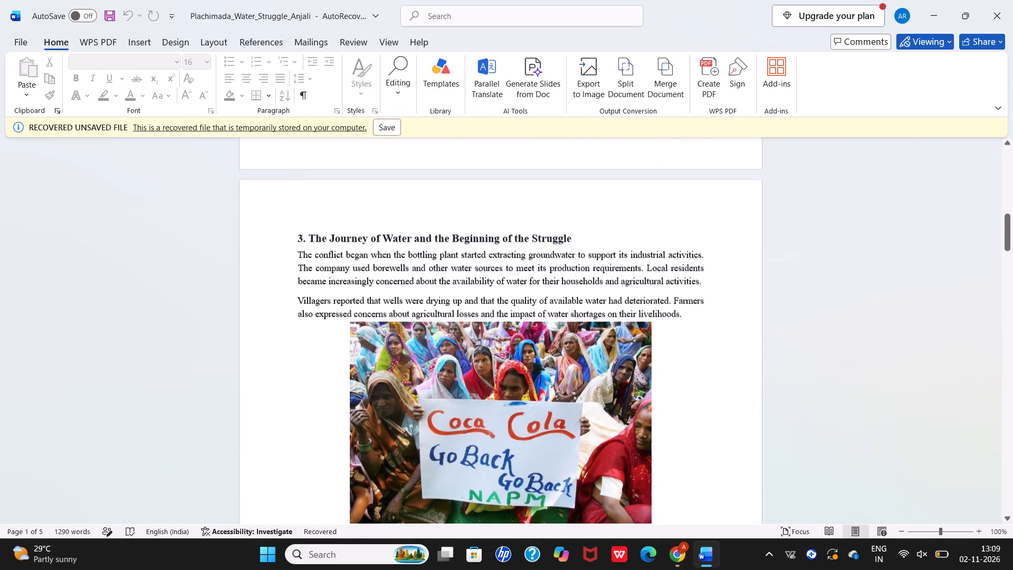
scroll(447, 359, up, 9)
scroll(447, 359, down, 5)
scroll(447, 359, up, 1)
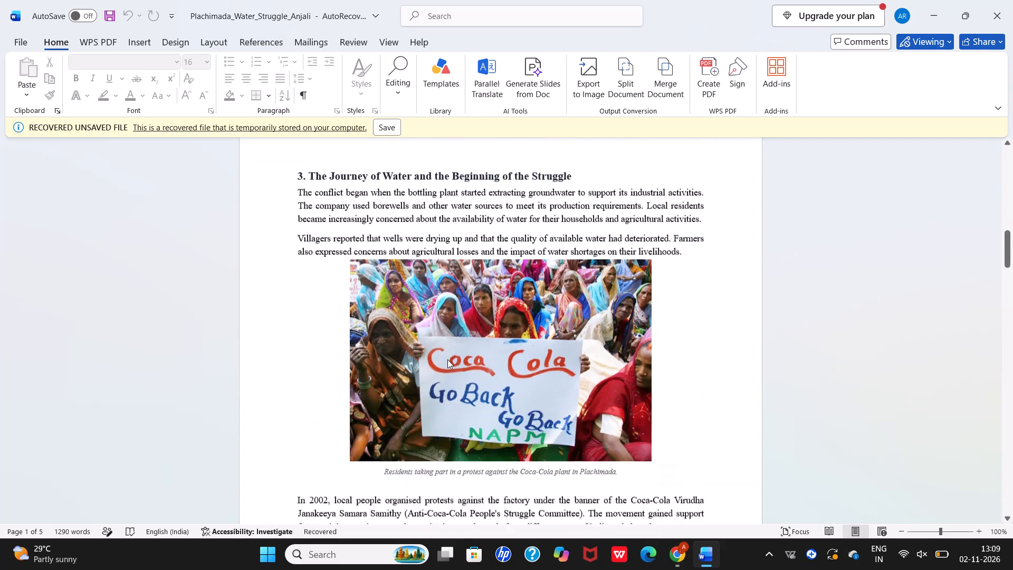
scroll(447, 359, up, 2)
scroll(447, 359, down, 1)
scroll(447, 359, up, 2)
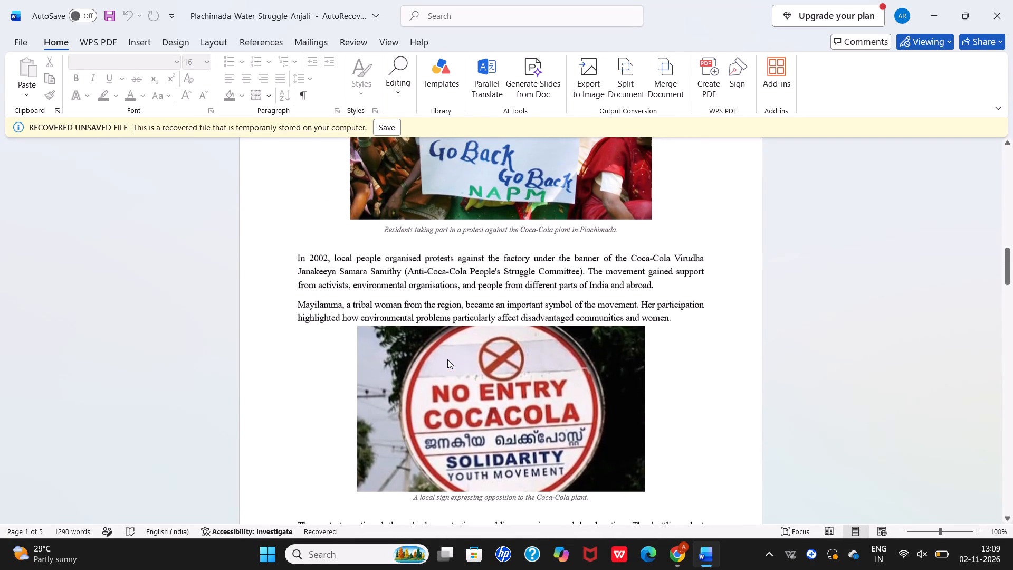
scroll(447, 359, up, 3)
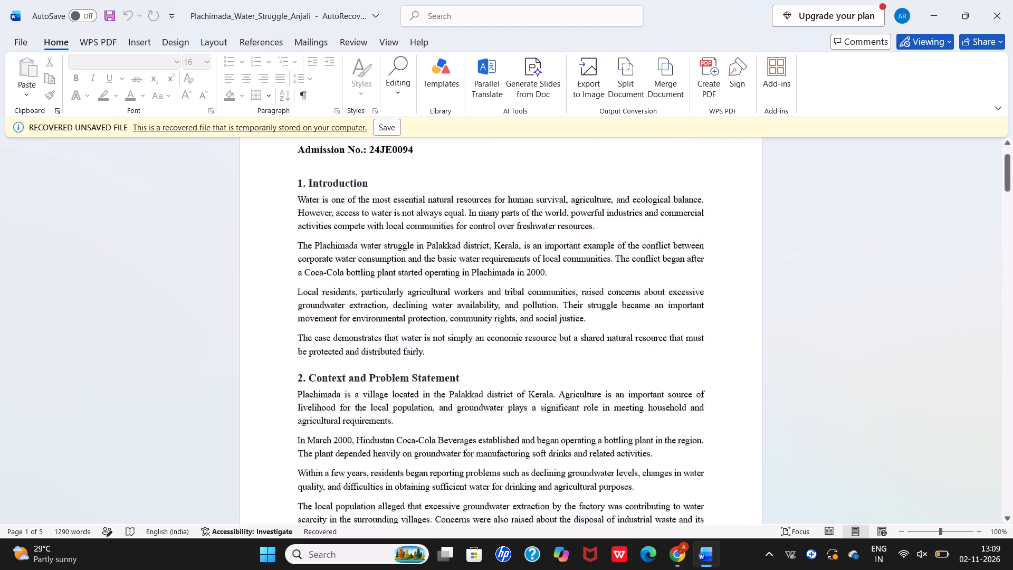
scroll(447, 359, up, 8)
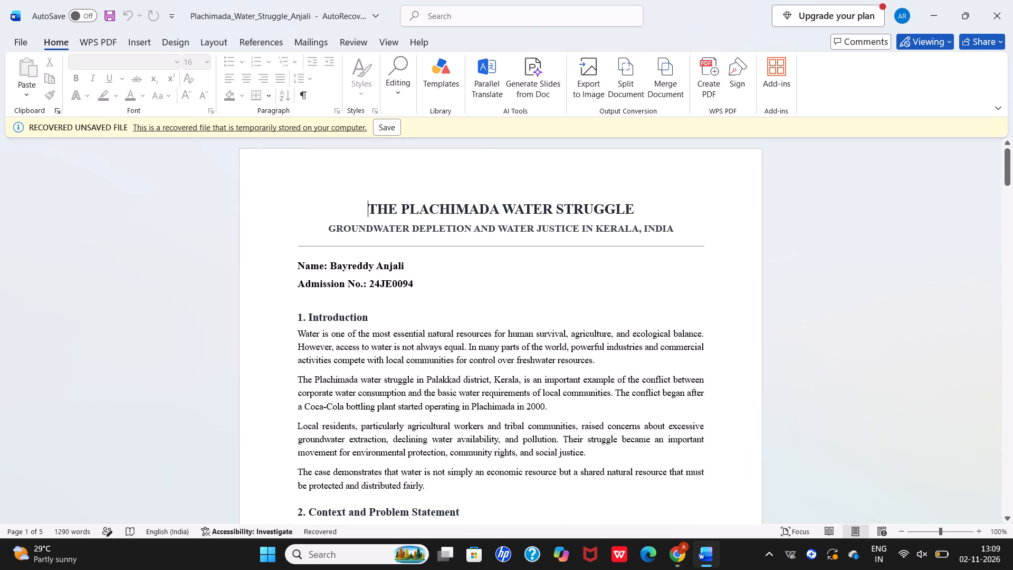
Save the recovered unsaved copy of the assignment.
click(383, 130)
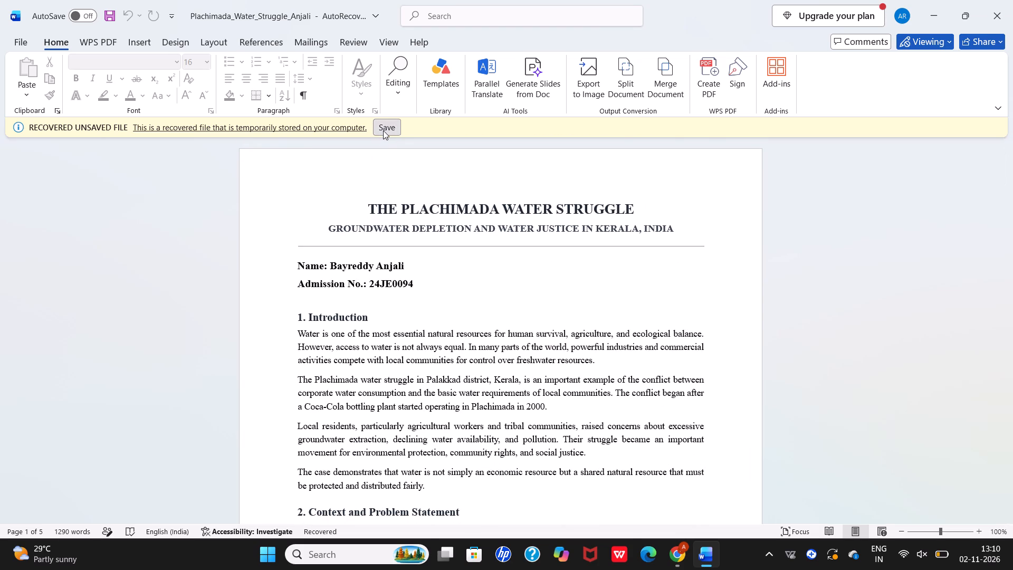
Review all pages of the saved recovered copy, checking the name lines, pictures, captions and page bottoms.
scroll(461, 279, down, 3)
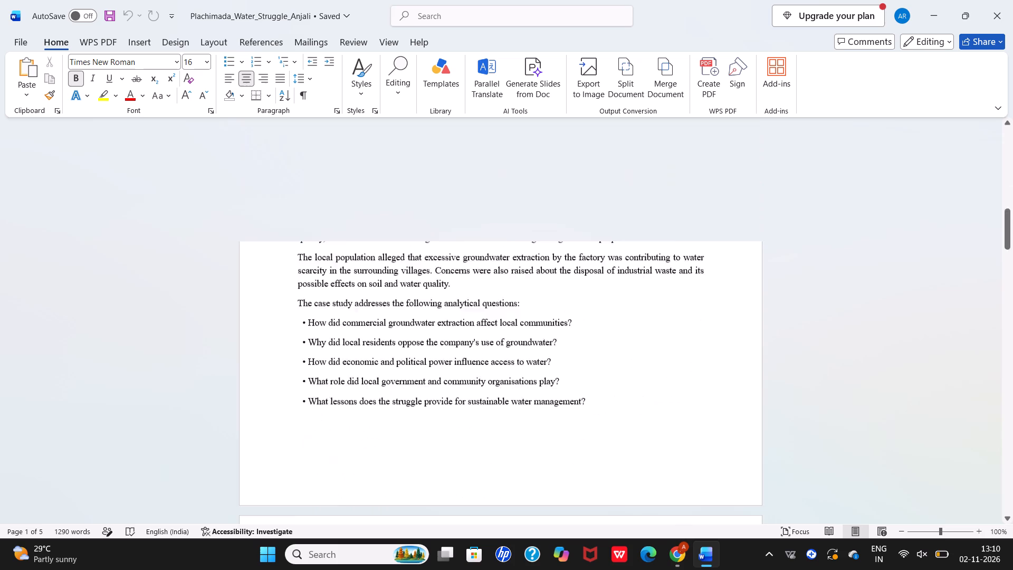
scroll(461, 279, down, 7)
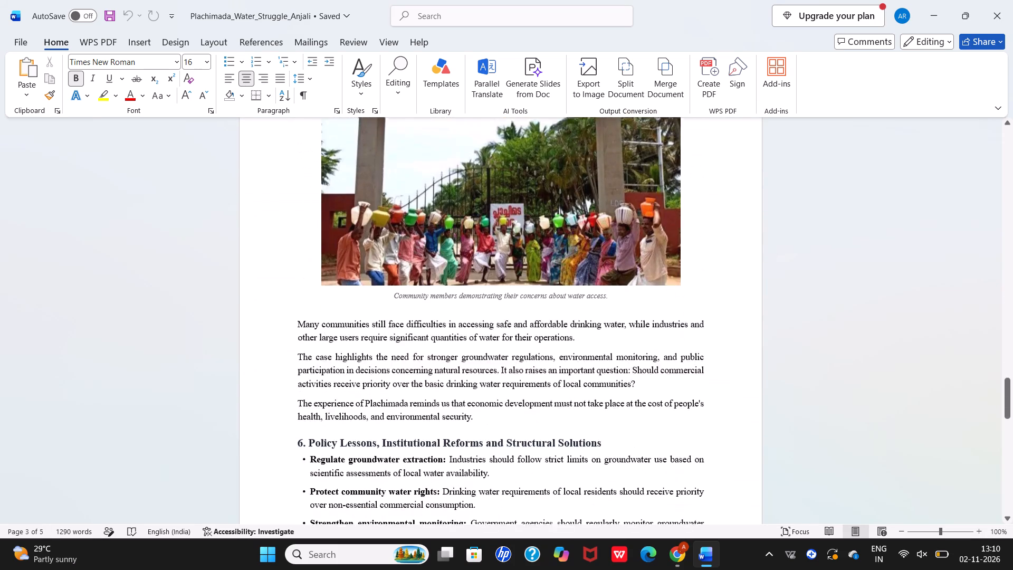
scroll(461, 279, down, 4)
scroll(461, 279, up, 20)
scroll(461, 279, up, 1)
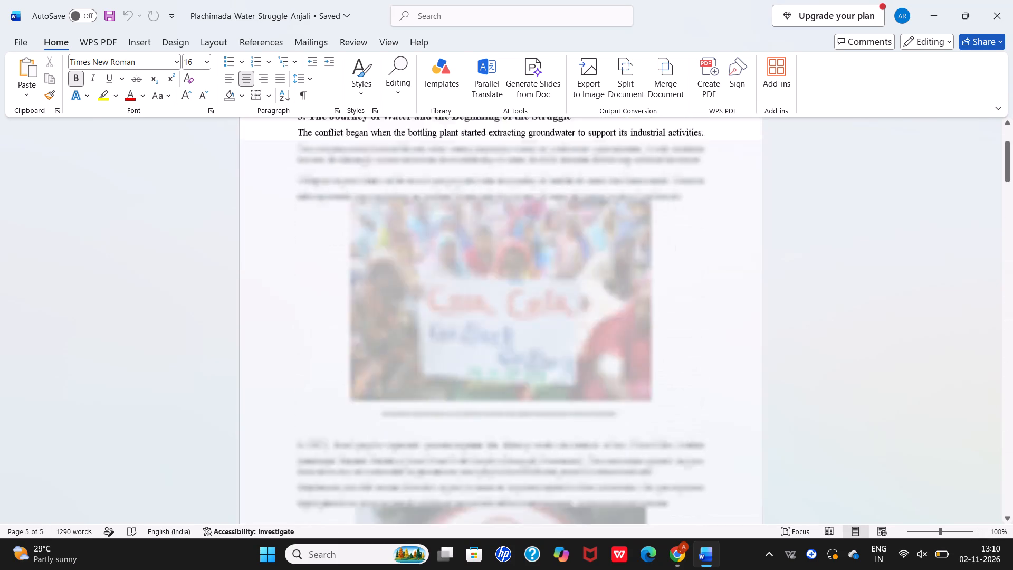
scroll(461, 279, up, 12)
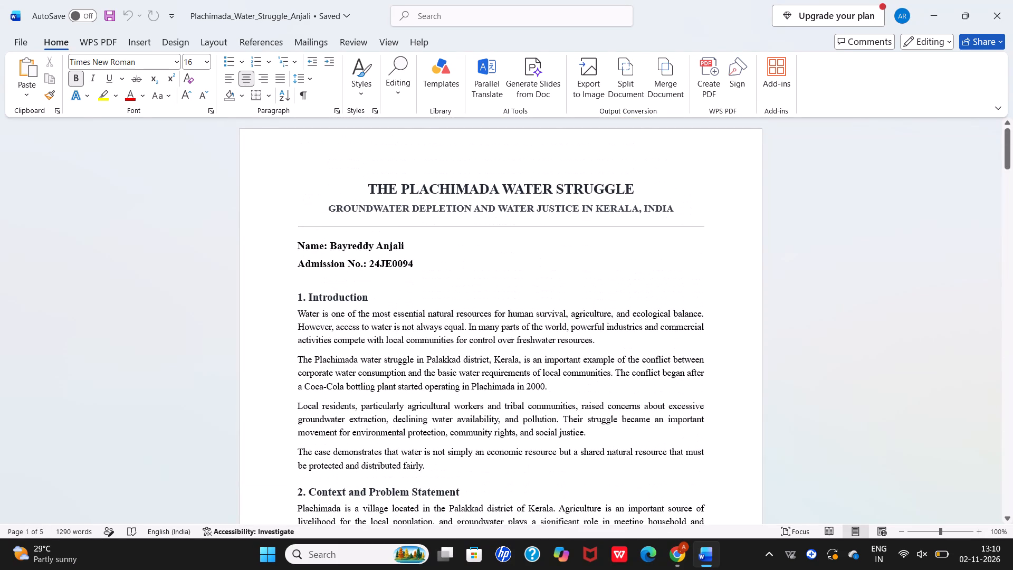
scroll(504, 288, down, 8)
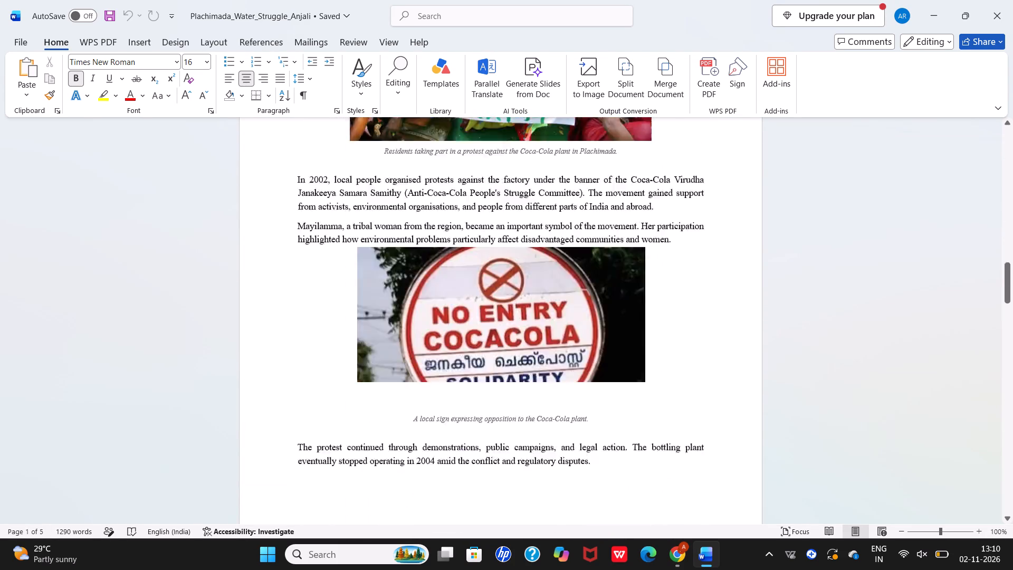
scroll(504, 288, down, 10)
scroll(504, 288, up, 6)
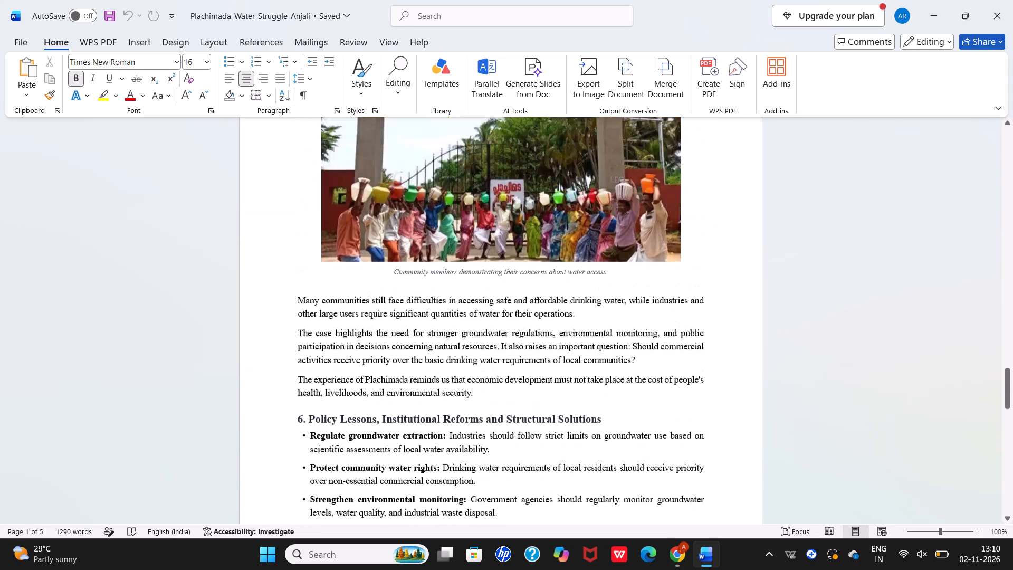
scroll(504, 288, up, 5)
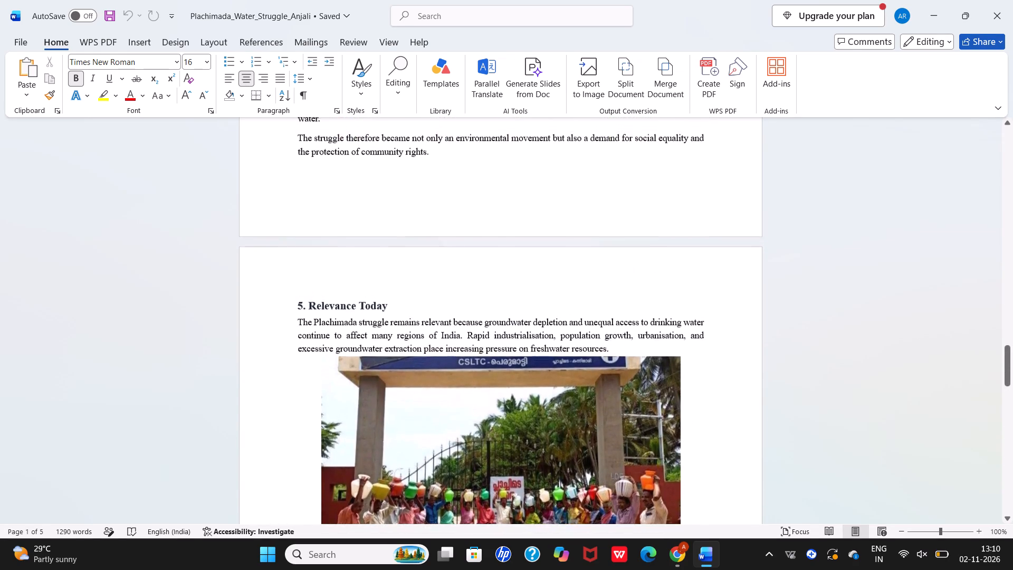
scroll(504, 288, up, 8)
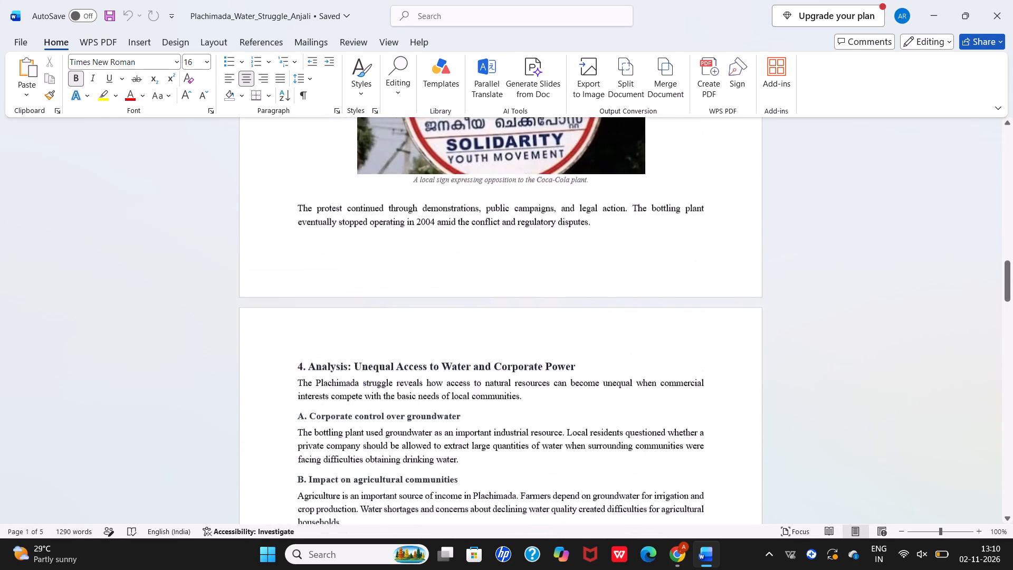
scroll(504, 288, up, 6)
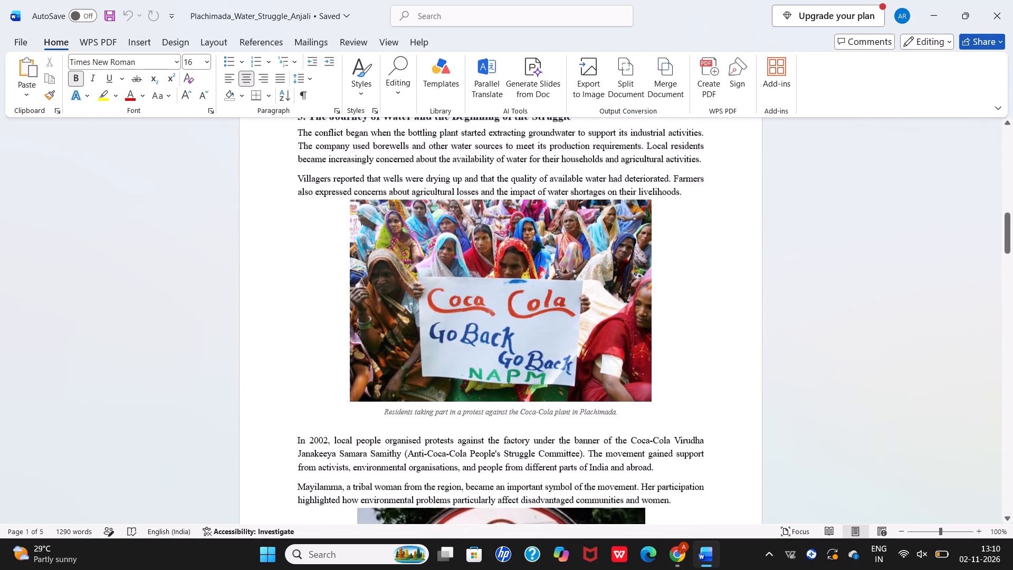
scroll(504, 288, up, 2)
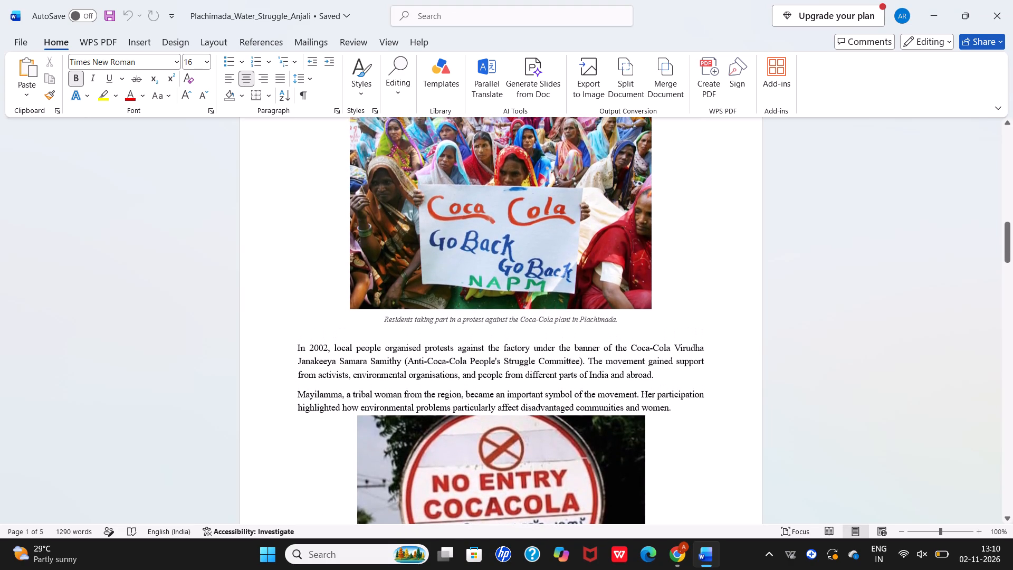
scroll(504, 288, up, 1)
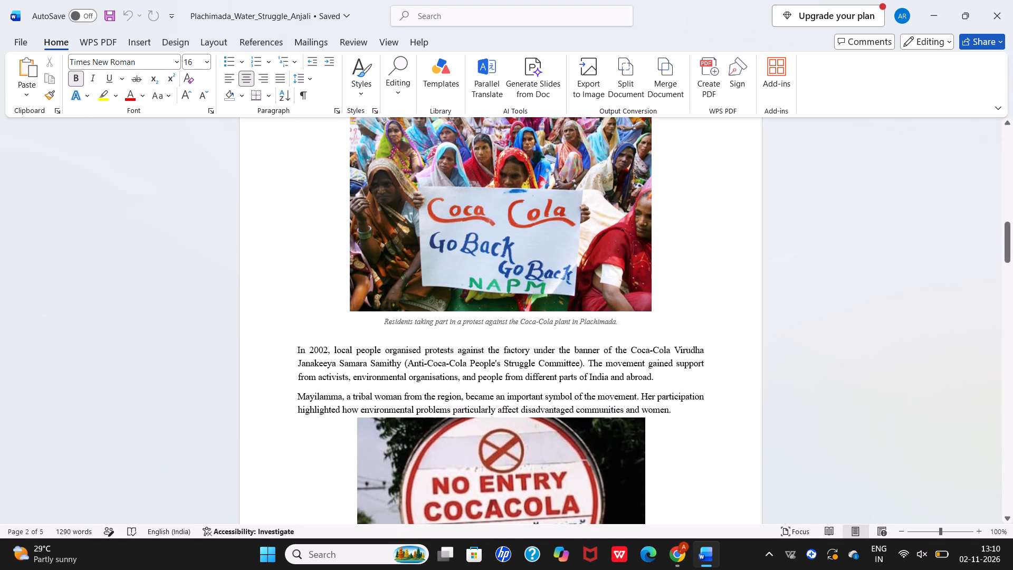
Look through the saved recovered copy once more, from the title to the references and back, checking its sections, pictures and page breaks.
scroll(504, 288, up, 1)
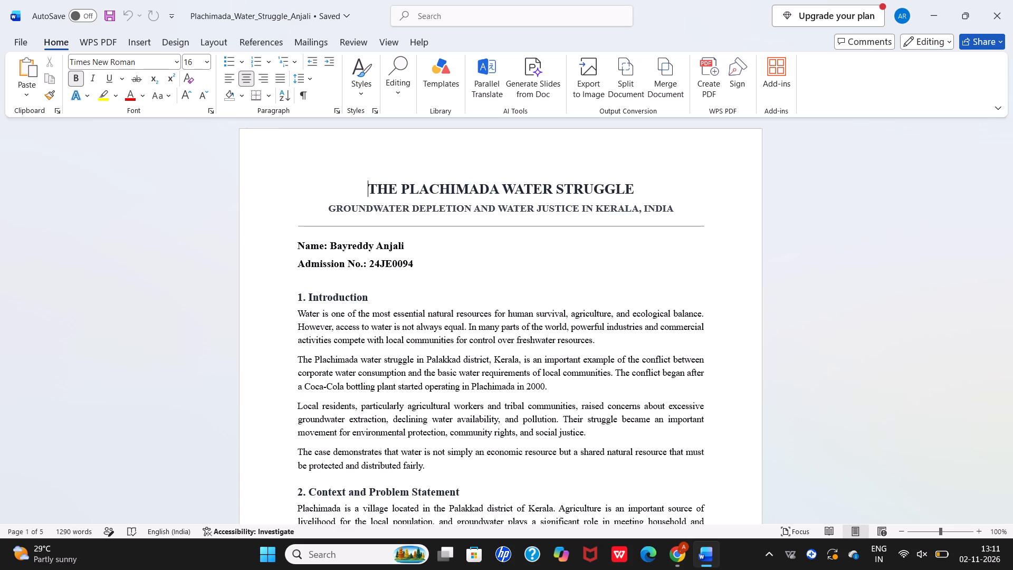
scroll(632, 251, down, 11)
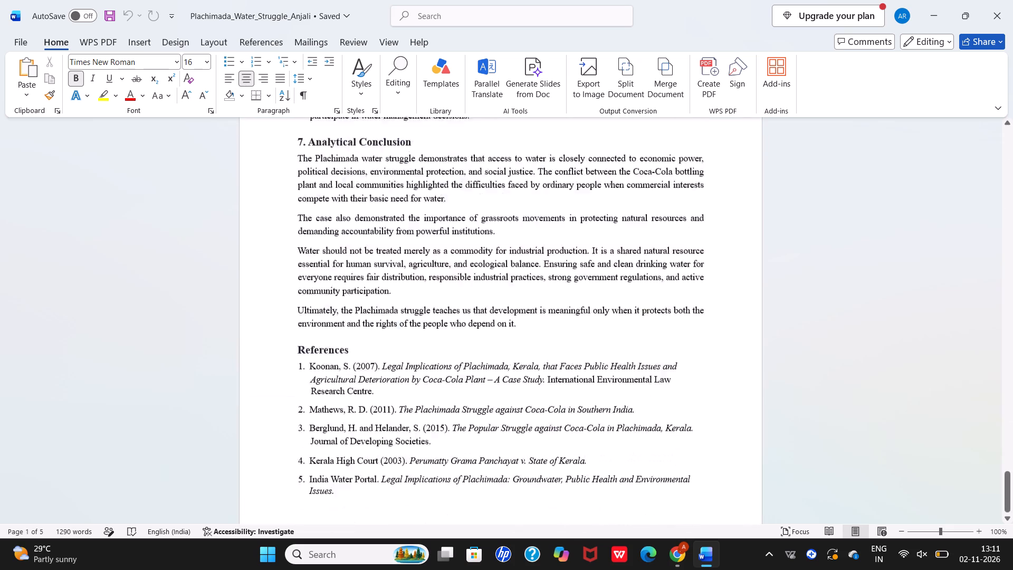
scroll(632, 251, down, 4)
scroll(632, 251, up, 7)
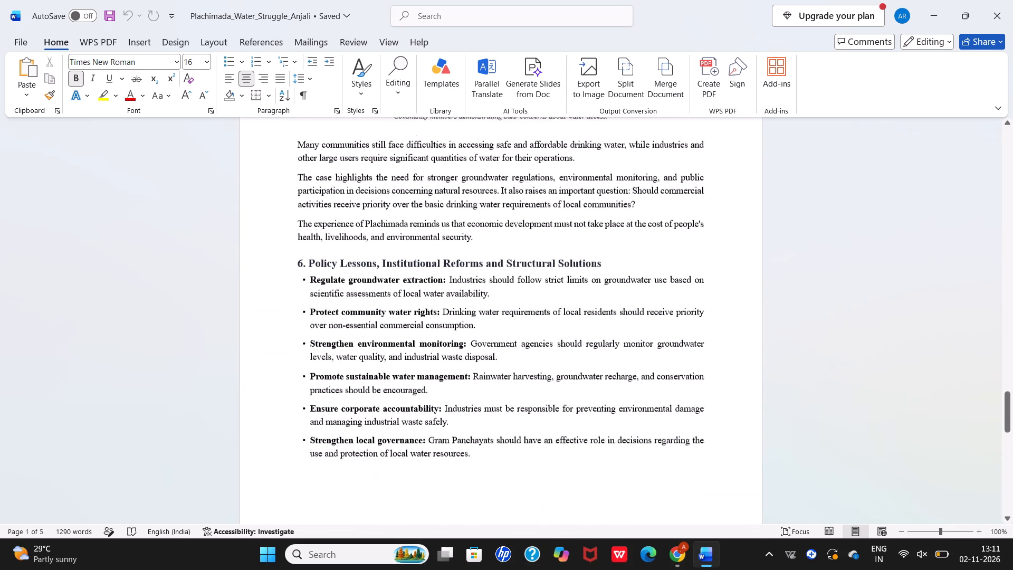
scroll(632, 251, up, 8)
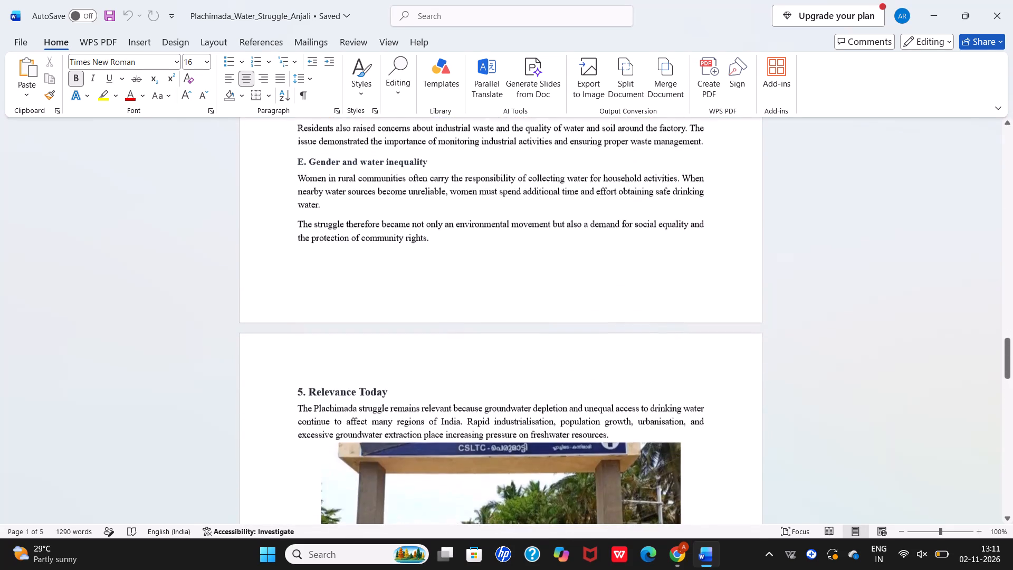
scroll(632, 251, up, 5)
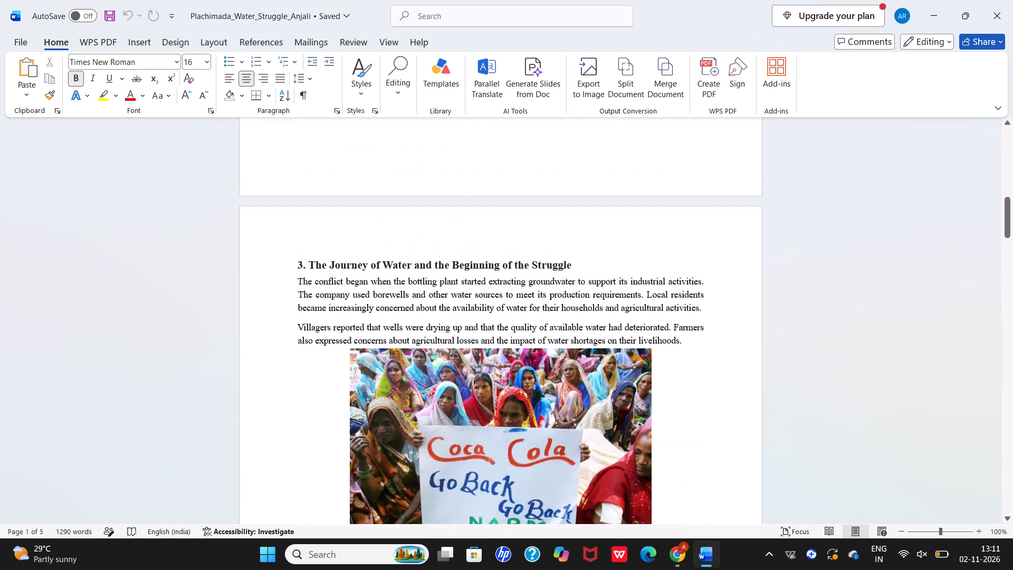
scroll(632, 251, up, 7)
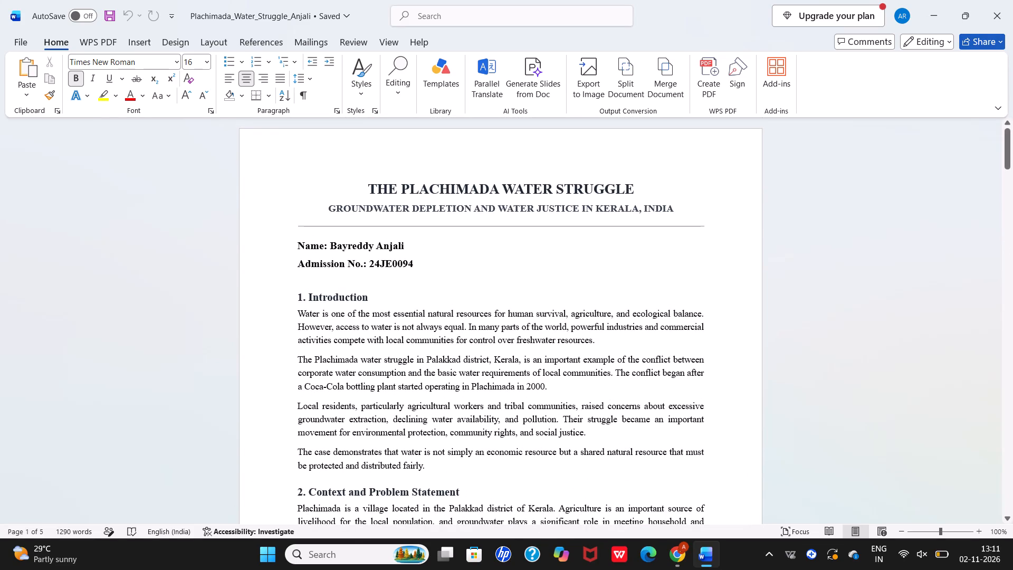
scroll(632, 251, down, 1)
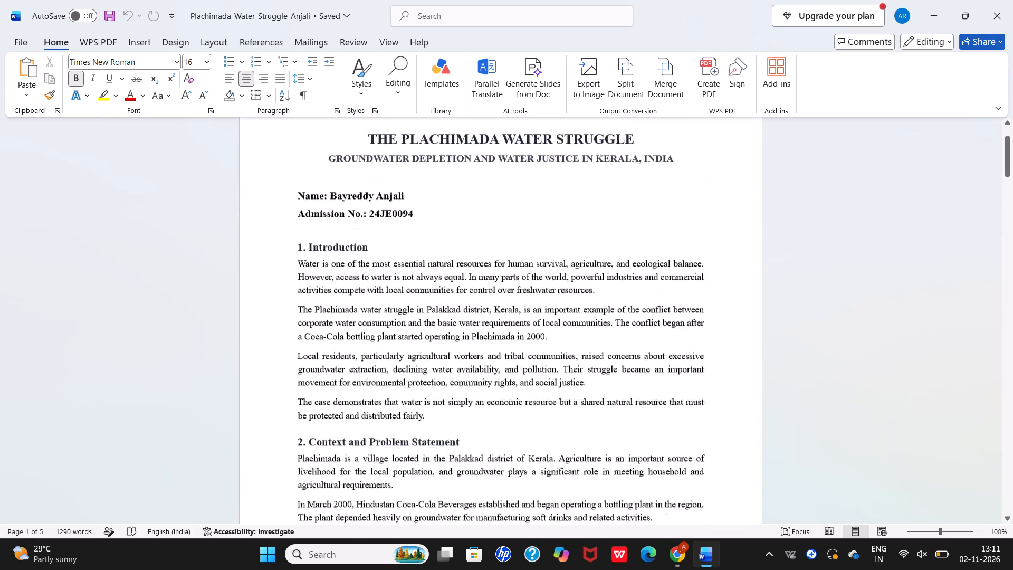
scroll(632, 251, down, 1)
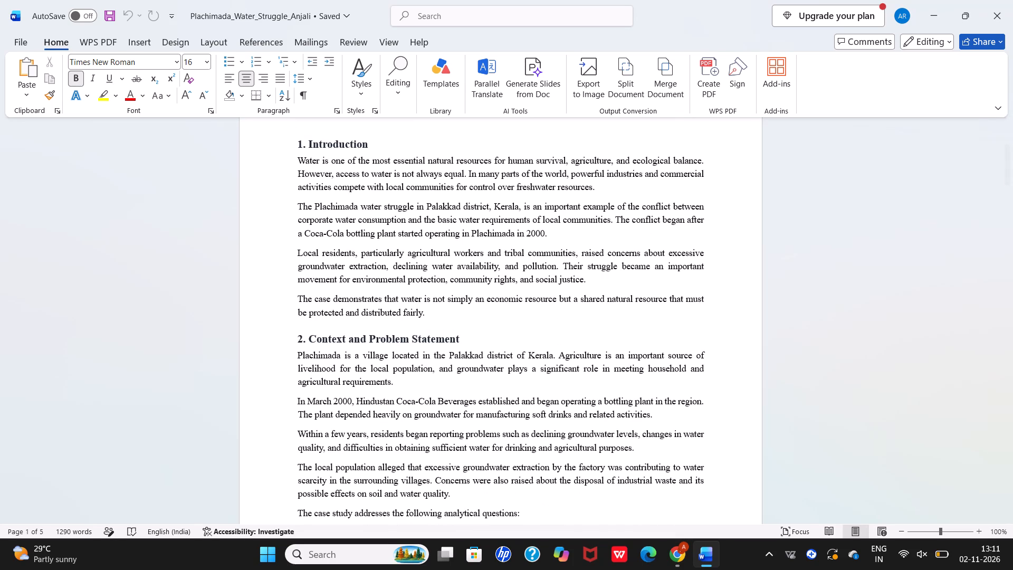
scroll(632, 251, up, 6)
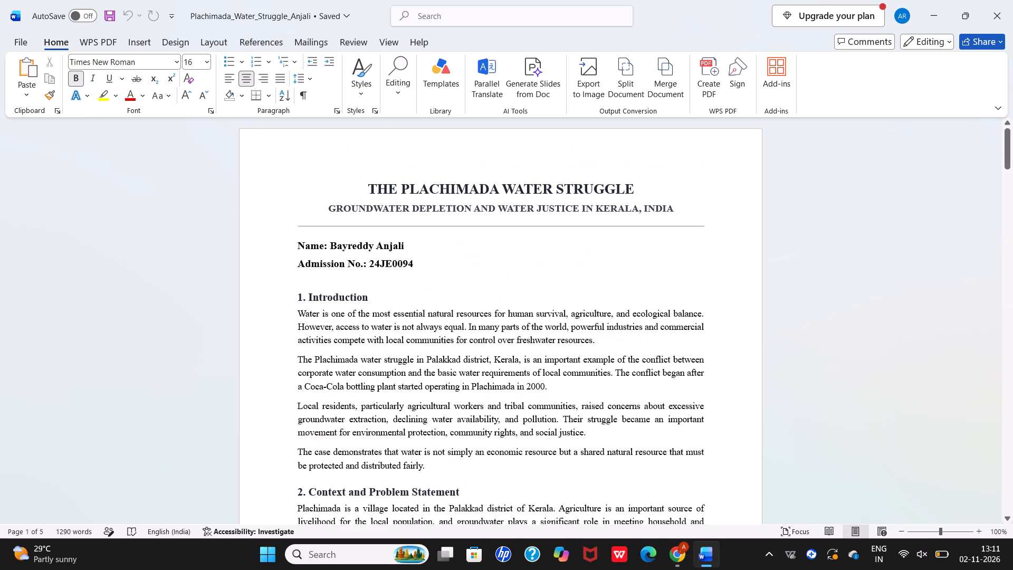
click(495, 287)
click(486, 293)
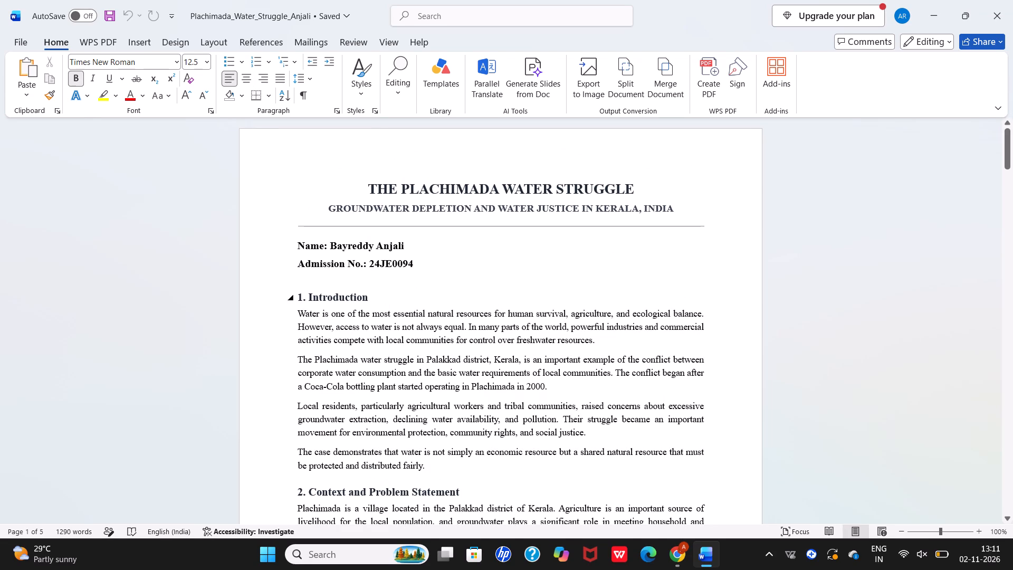
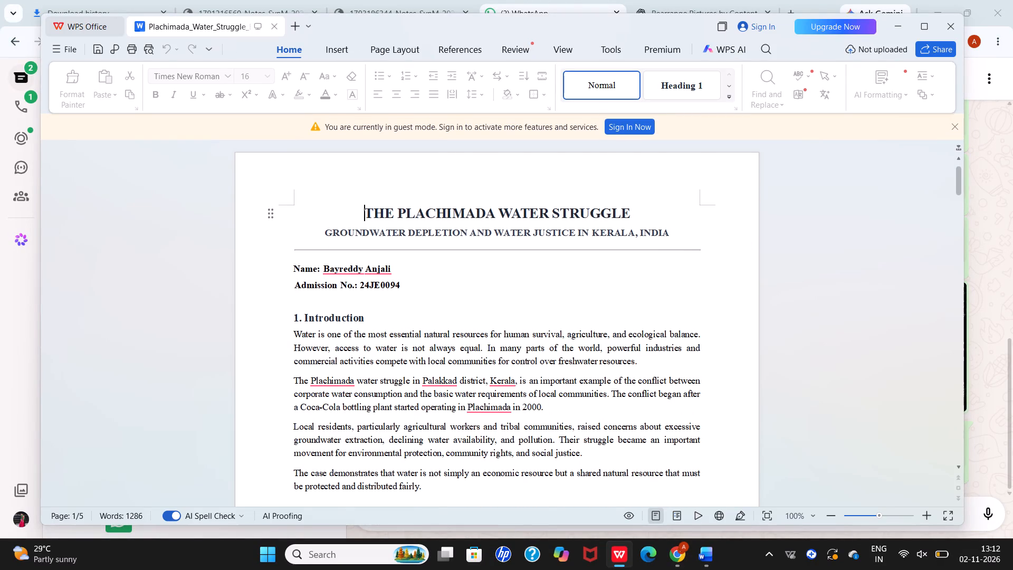
Check the opened Plachimada water struggle document from the title page to the references, examining its text, pictures, captions and page breaks.
scroll(743, 288, down, 6)
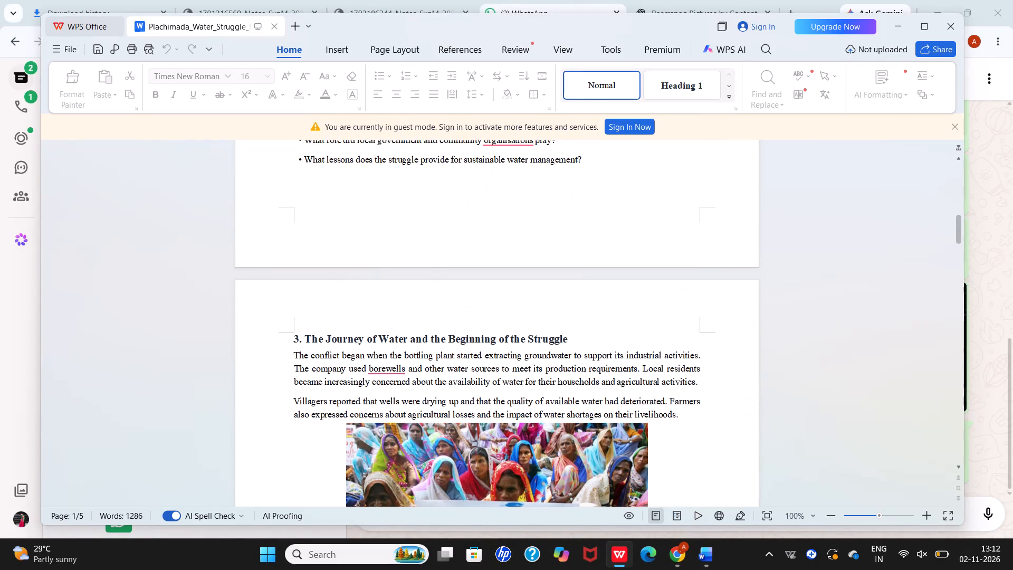
scroll(743, 288, down, 5)
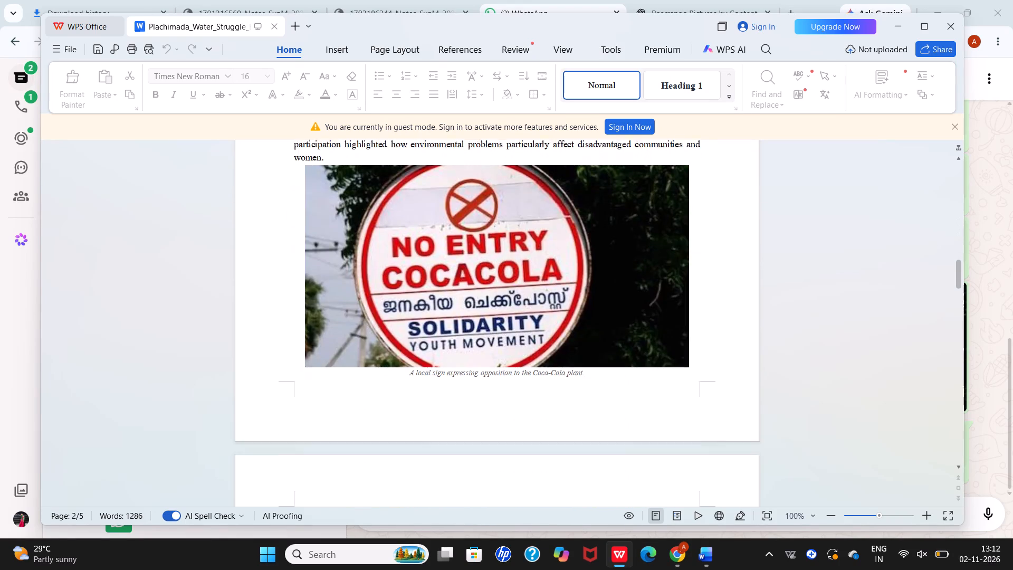
scroll(743, 288, down, 5)
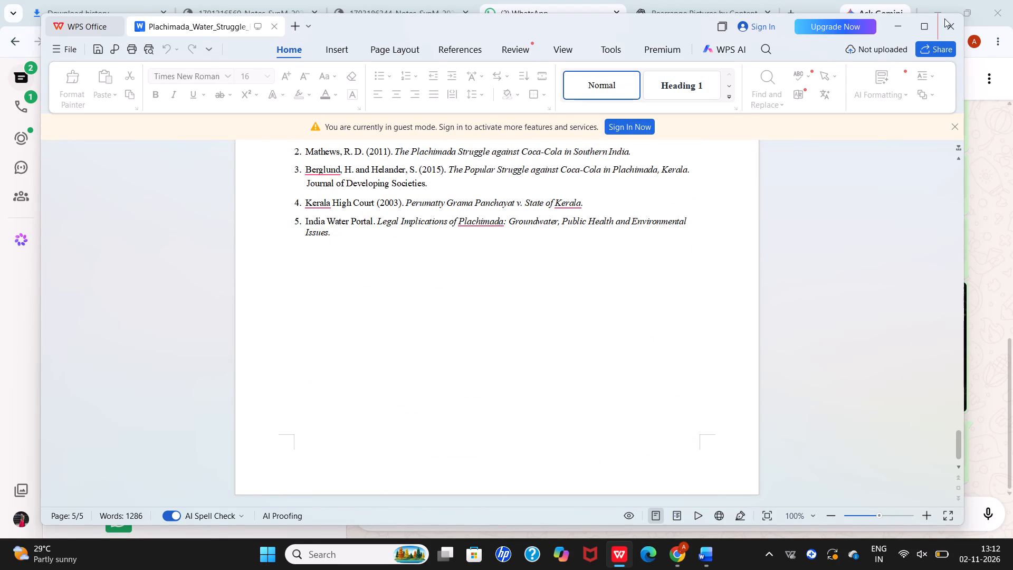
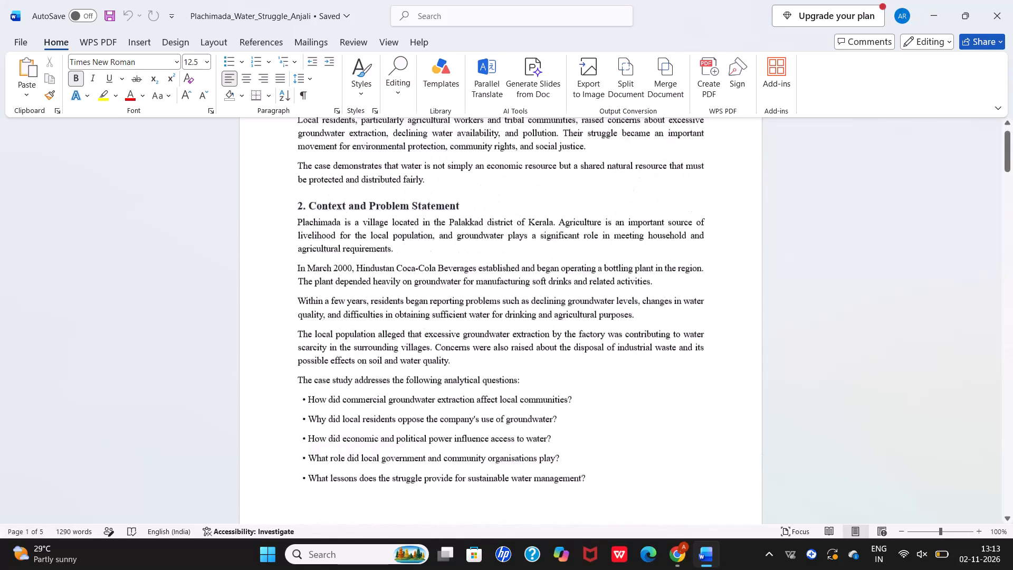
Look through the saved assignment from the context section to the conclusion and back to the title, checking its text and page breaks.
scroll(638, 401, down, 3)
scroll(638, 401, up, 7)
scroll(638, 401, down, 10)
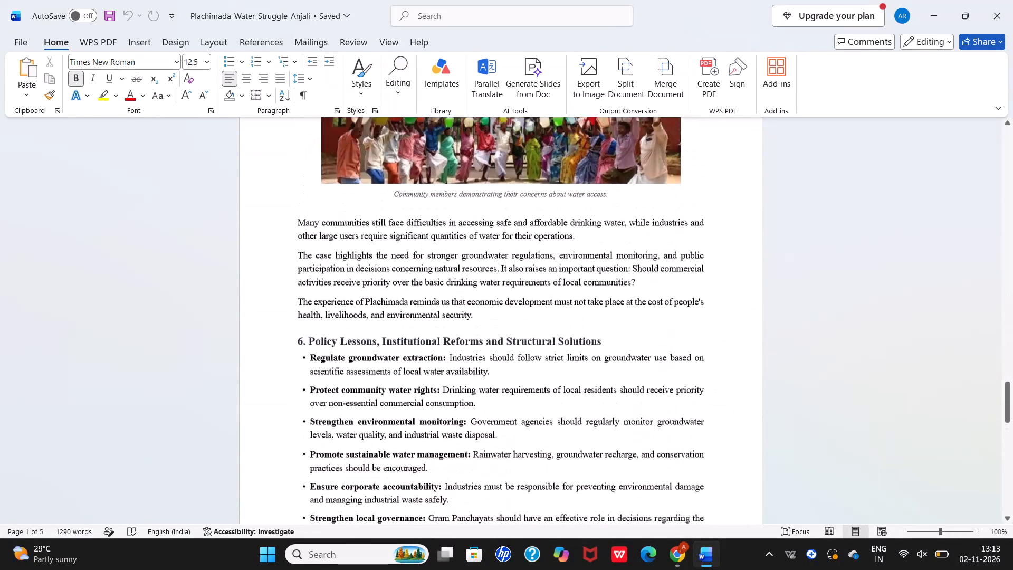
scroll(638, 401, down, 3)
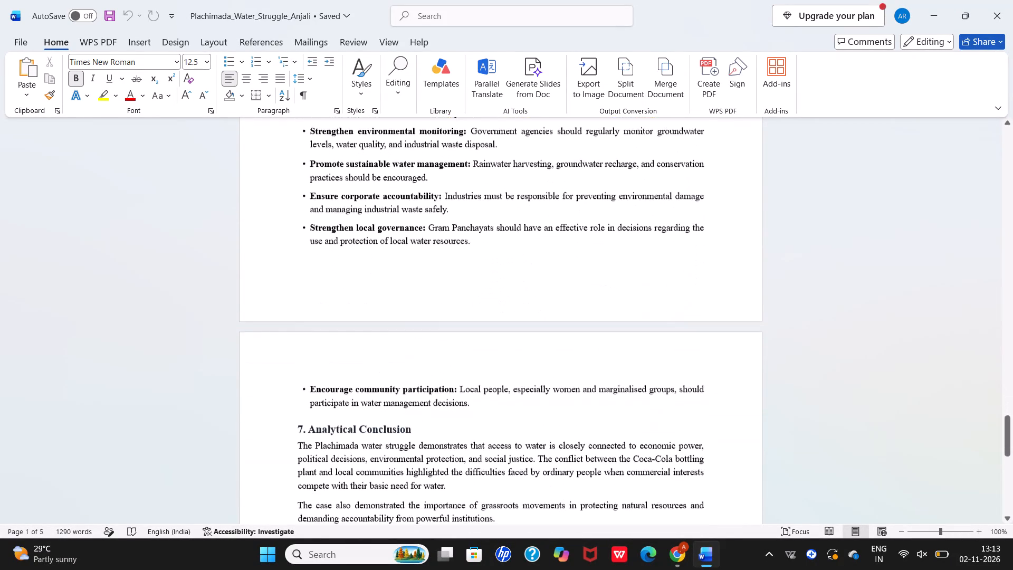
scroll(638, 401, down, 1)
scroll(638, 401, up, 13)
scroll(638, 401, up, 16)
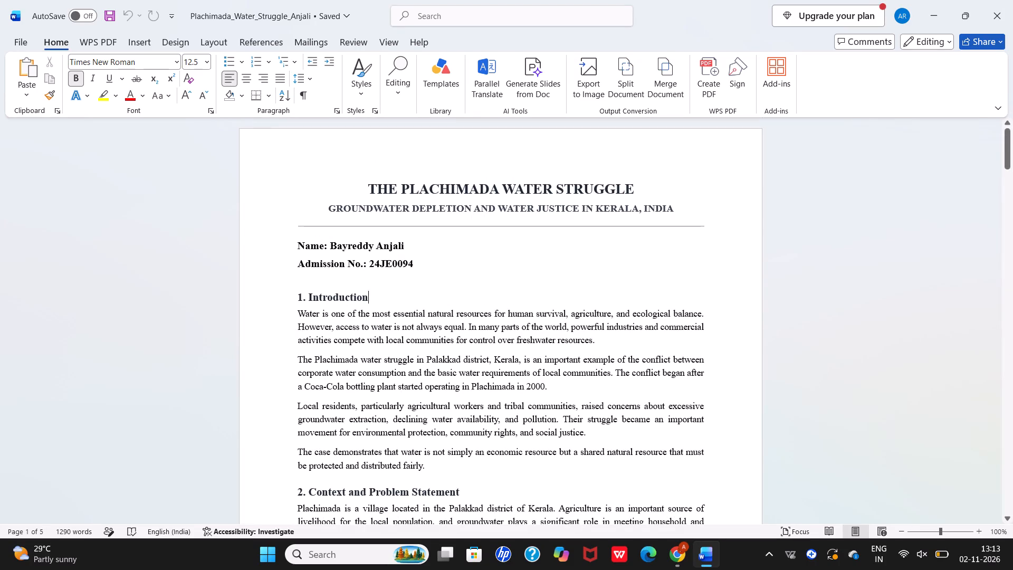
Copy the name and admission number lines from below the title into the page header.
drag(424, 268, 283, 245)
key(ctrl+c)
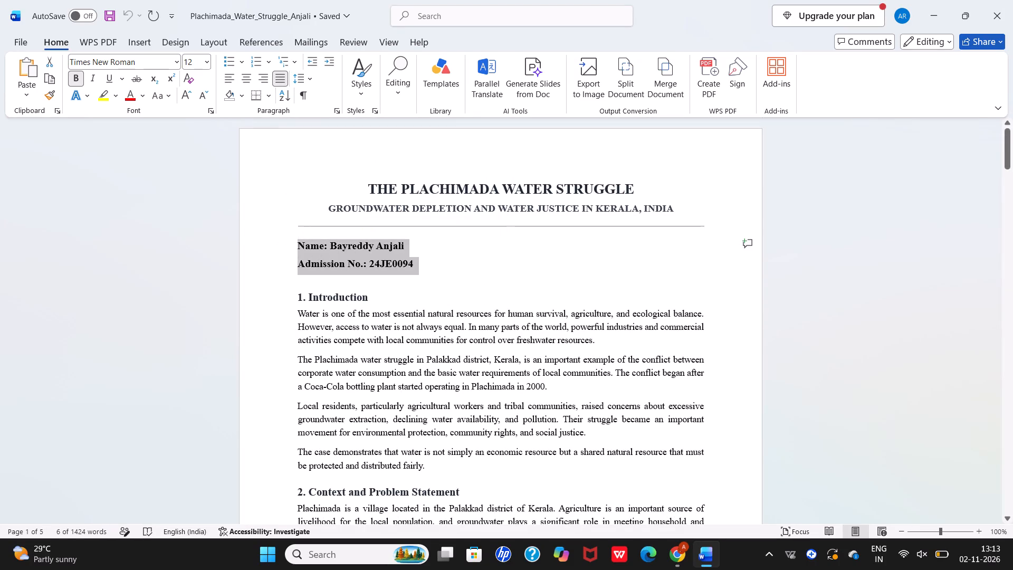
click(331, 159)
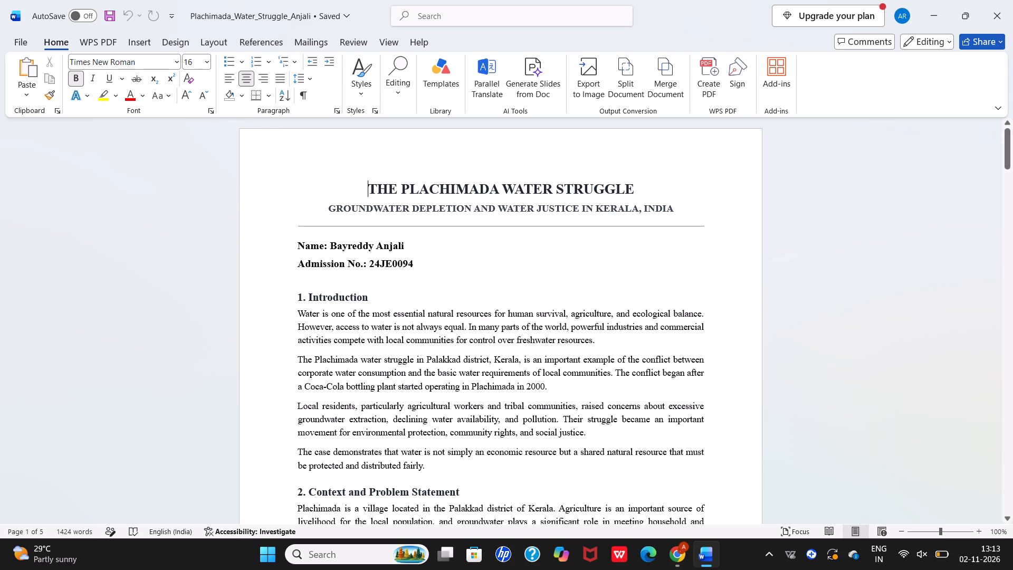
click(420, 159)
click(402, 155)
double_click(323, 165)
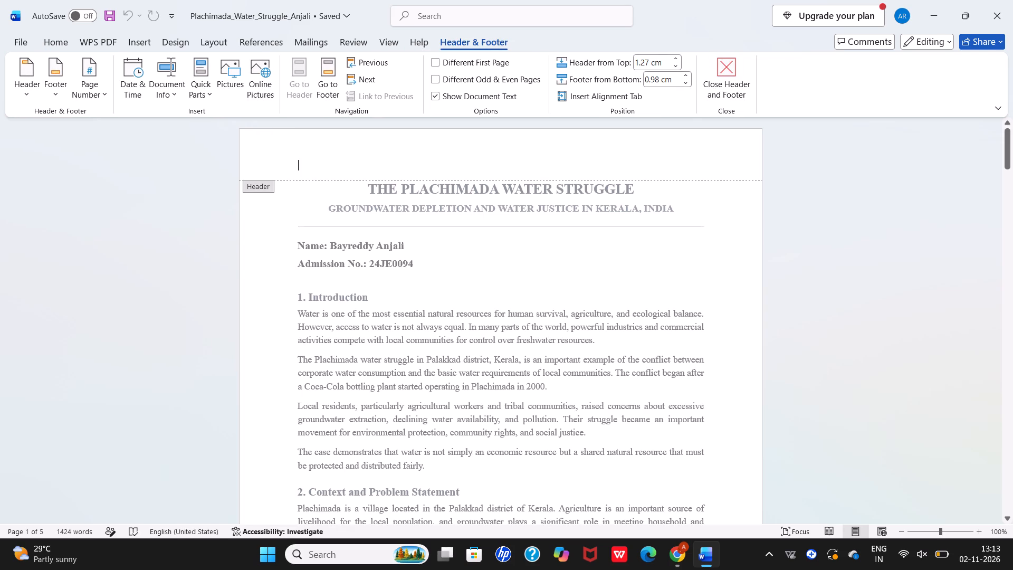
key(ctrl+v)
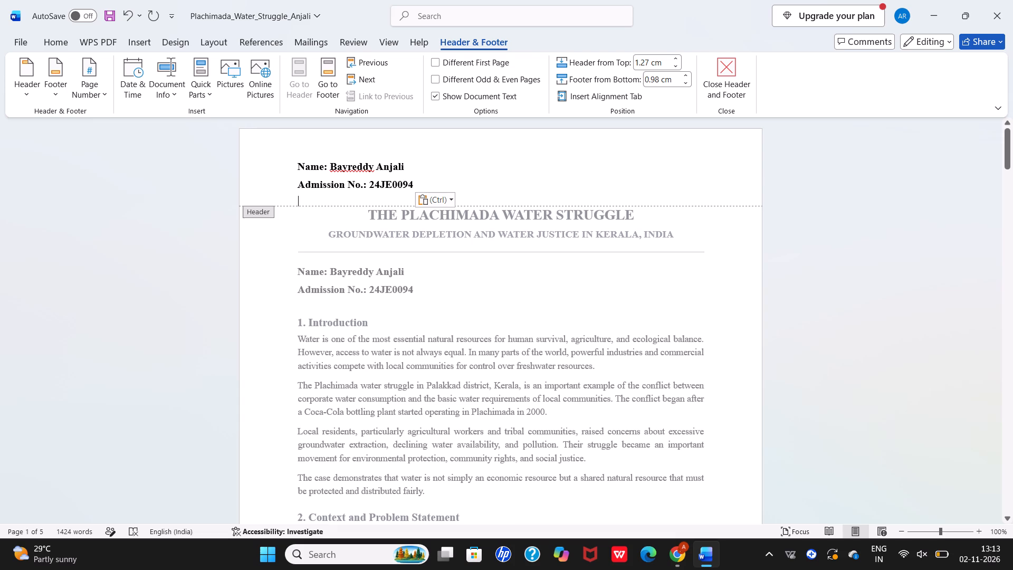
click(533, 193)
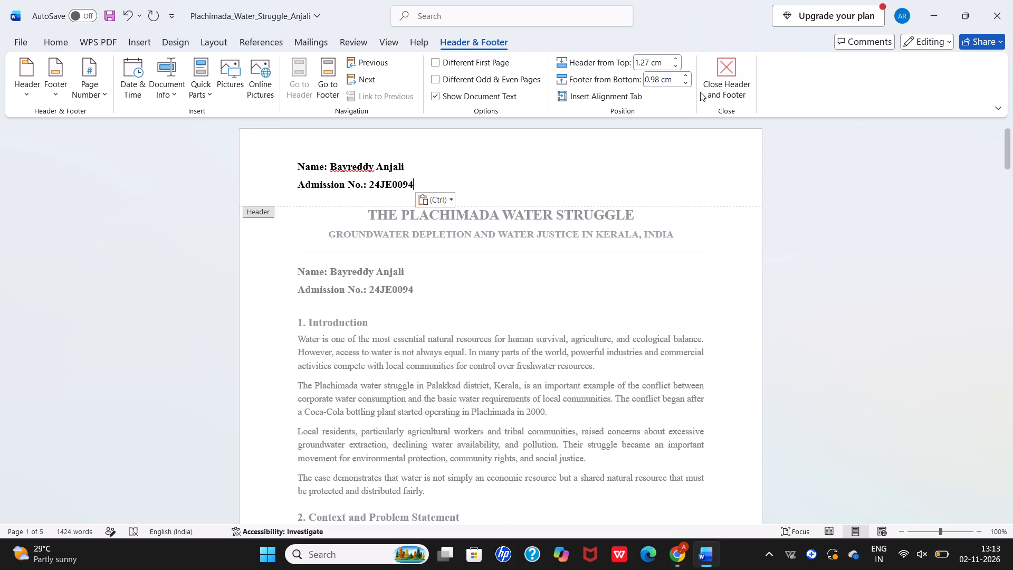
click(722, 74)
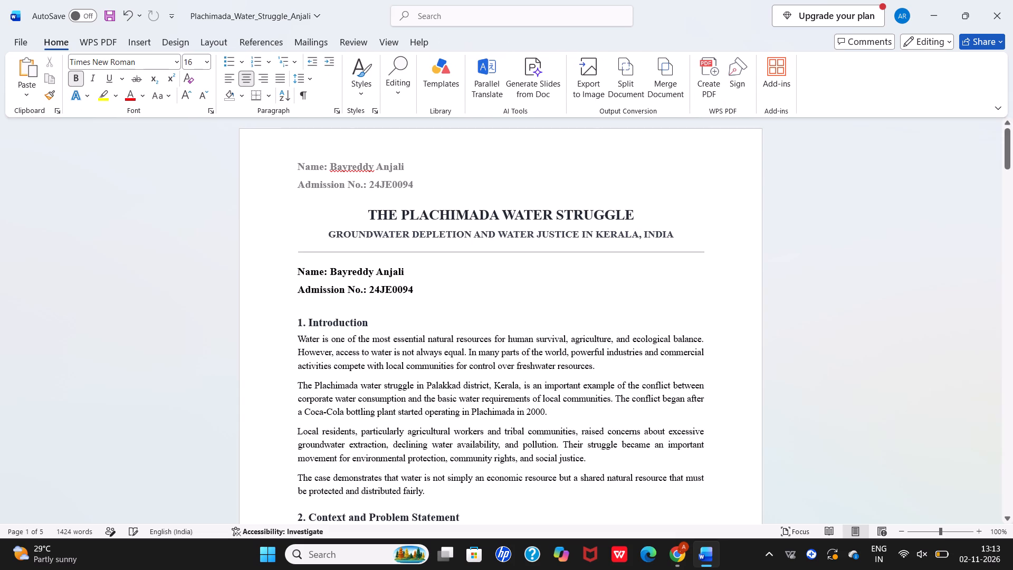
Delete the name and admission number lines, with their leftover empty line, from above the Introduction heading.
drag(447, 284, 286, 269)
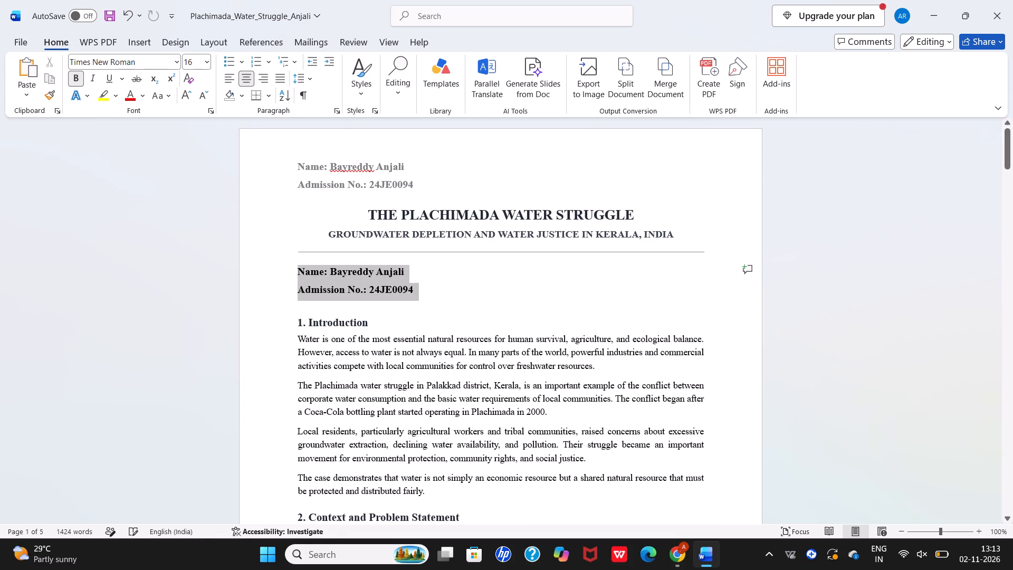
drag(286, 269, 288, 268)
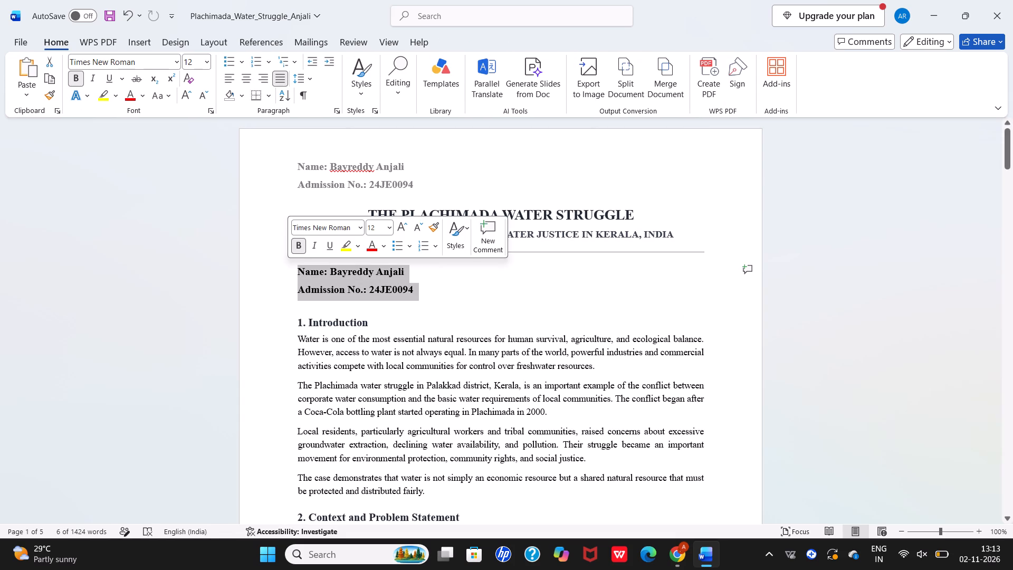
key(BackSpace)
key(BackSpace)
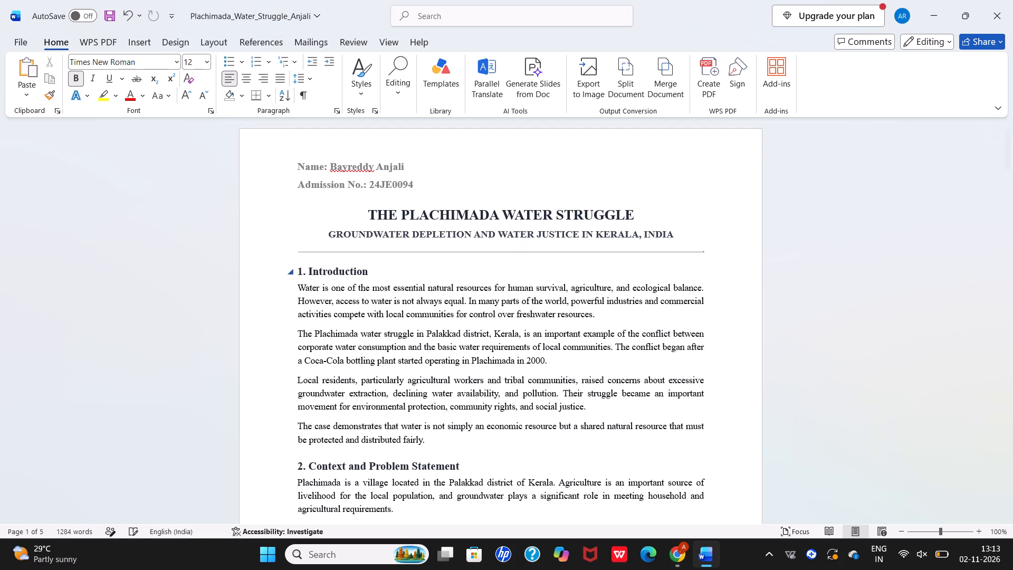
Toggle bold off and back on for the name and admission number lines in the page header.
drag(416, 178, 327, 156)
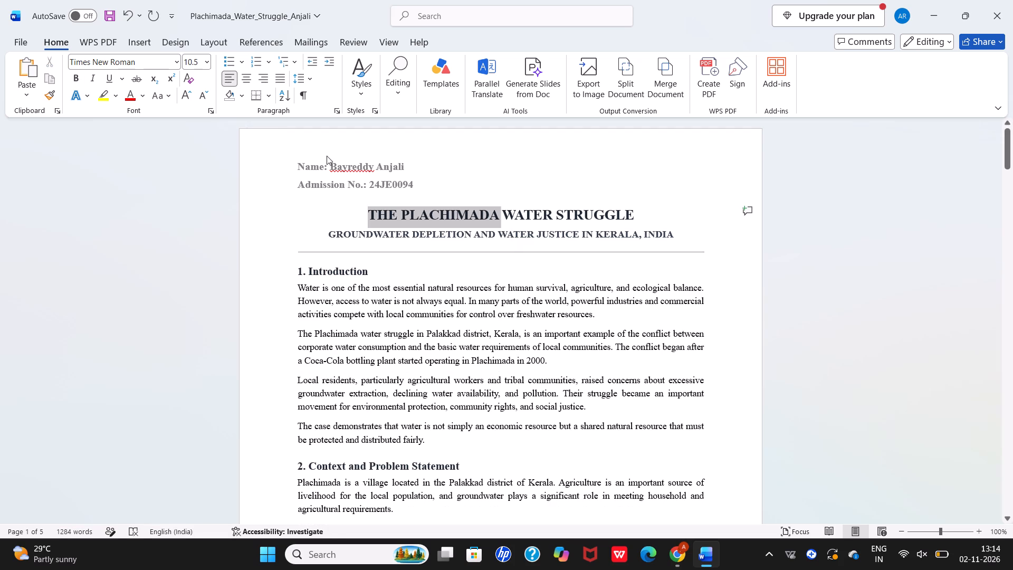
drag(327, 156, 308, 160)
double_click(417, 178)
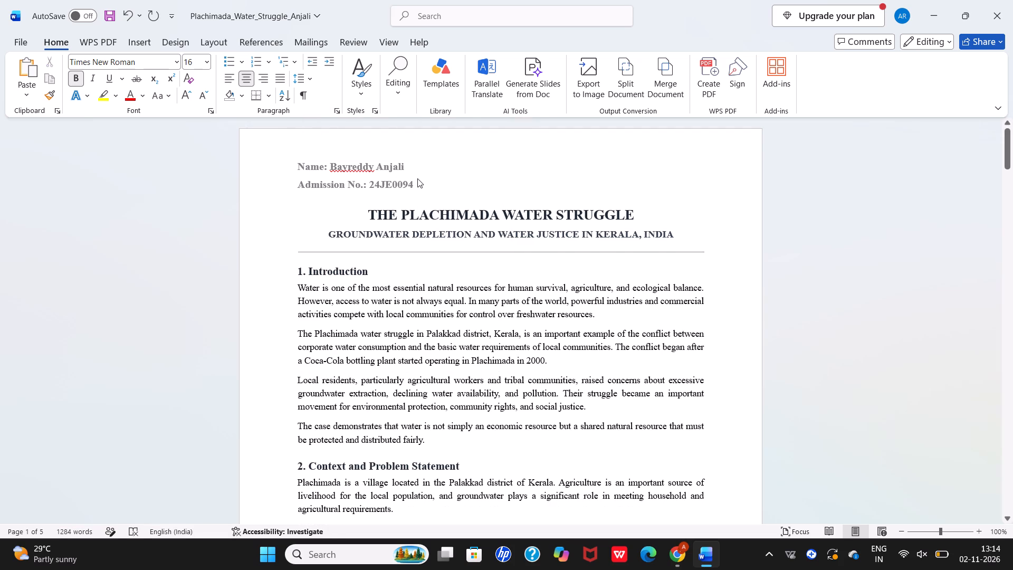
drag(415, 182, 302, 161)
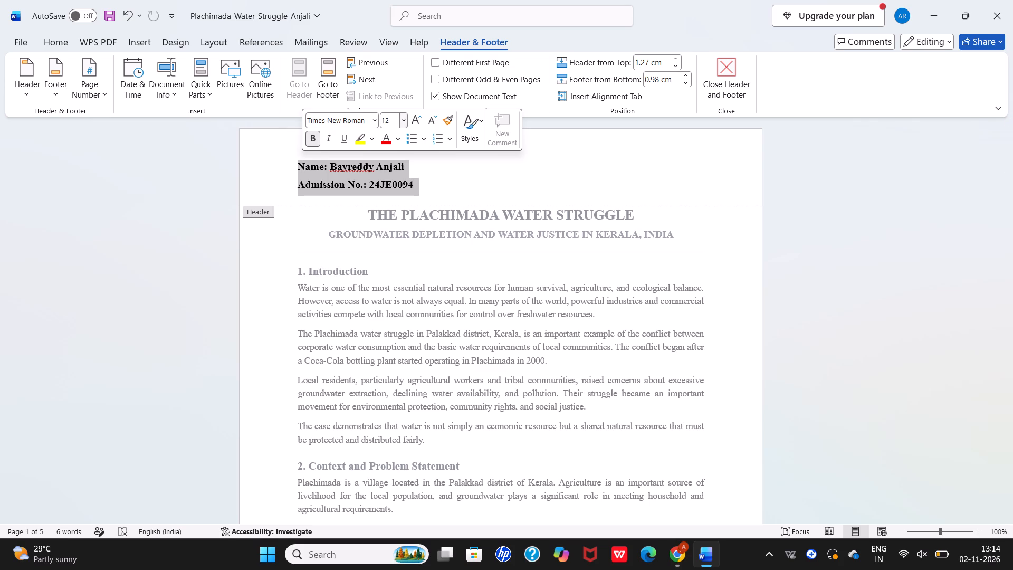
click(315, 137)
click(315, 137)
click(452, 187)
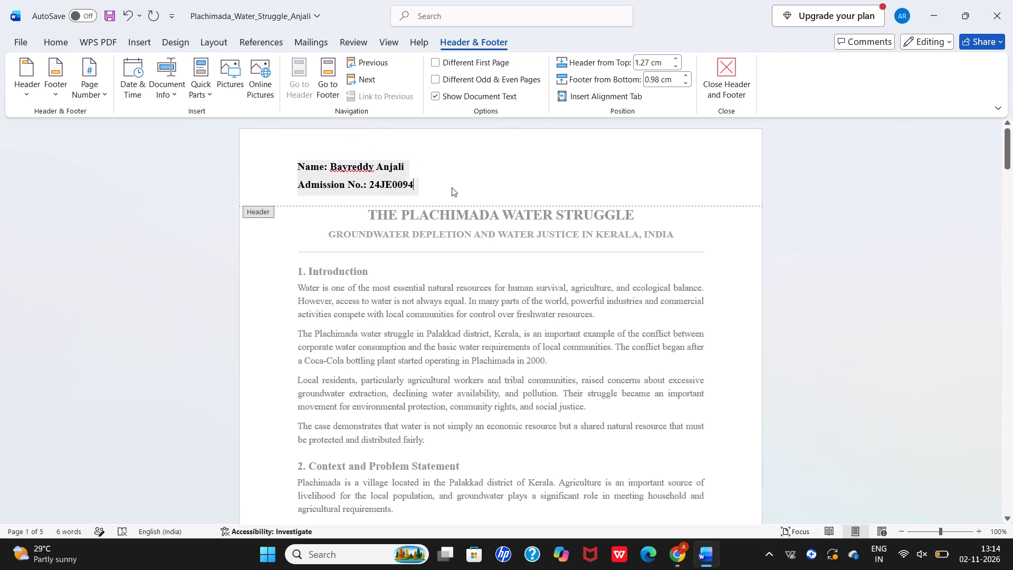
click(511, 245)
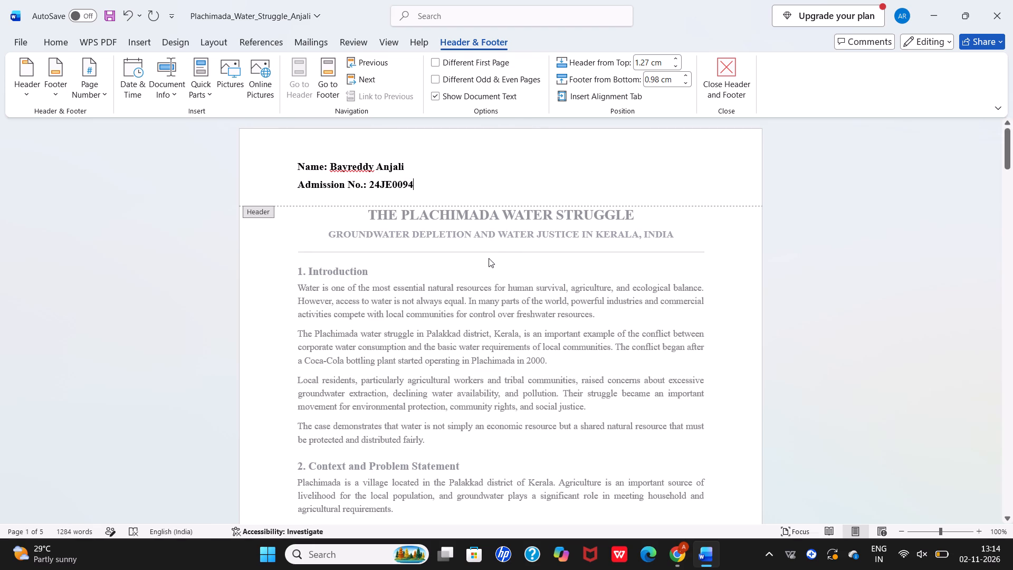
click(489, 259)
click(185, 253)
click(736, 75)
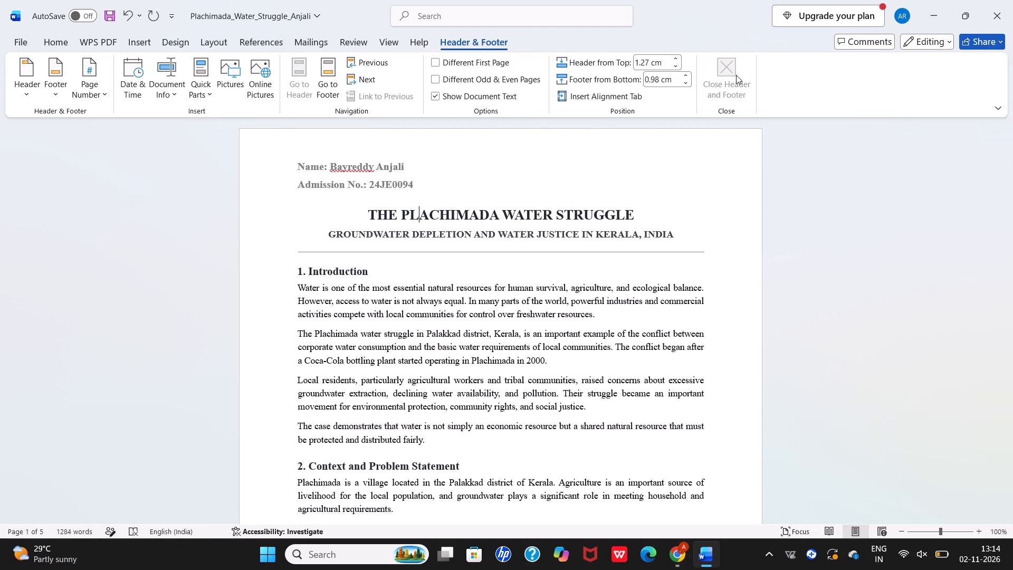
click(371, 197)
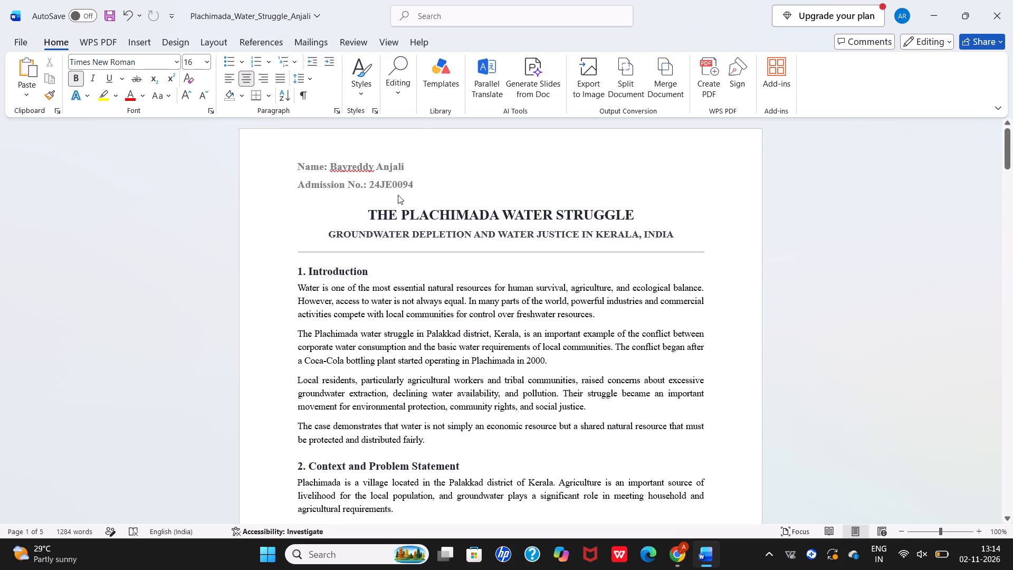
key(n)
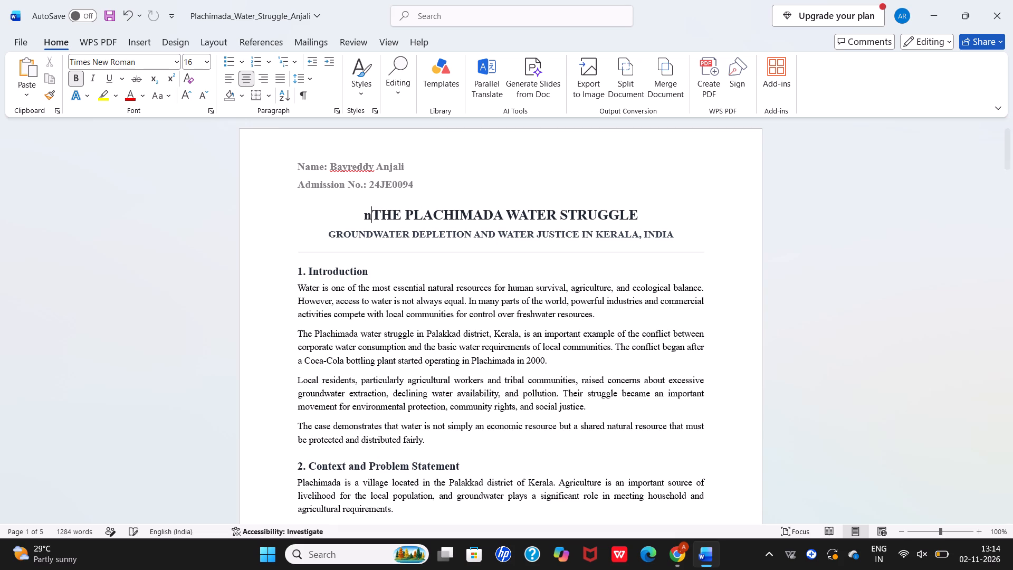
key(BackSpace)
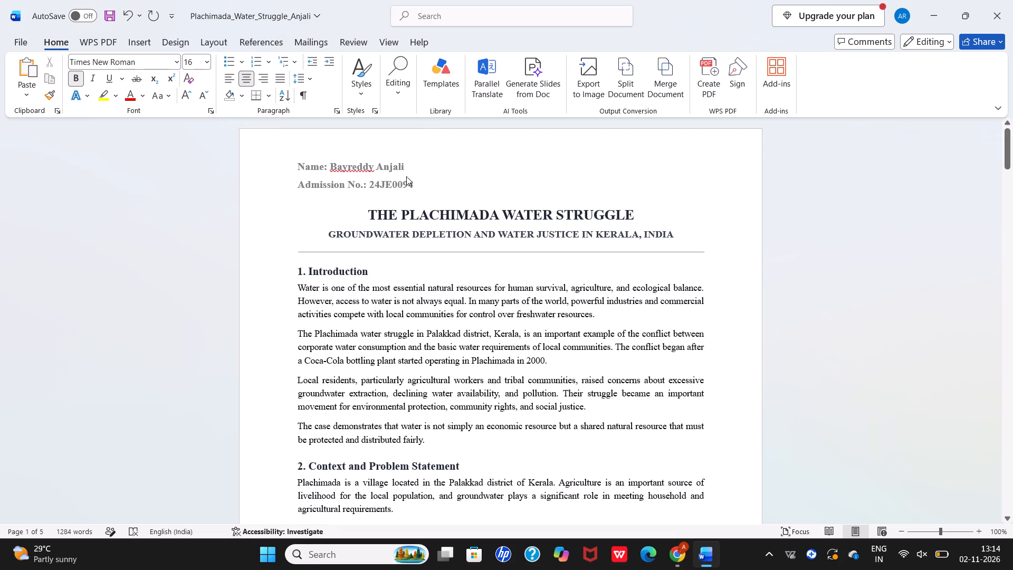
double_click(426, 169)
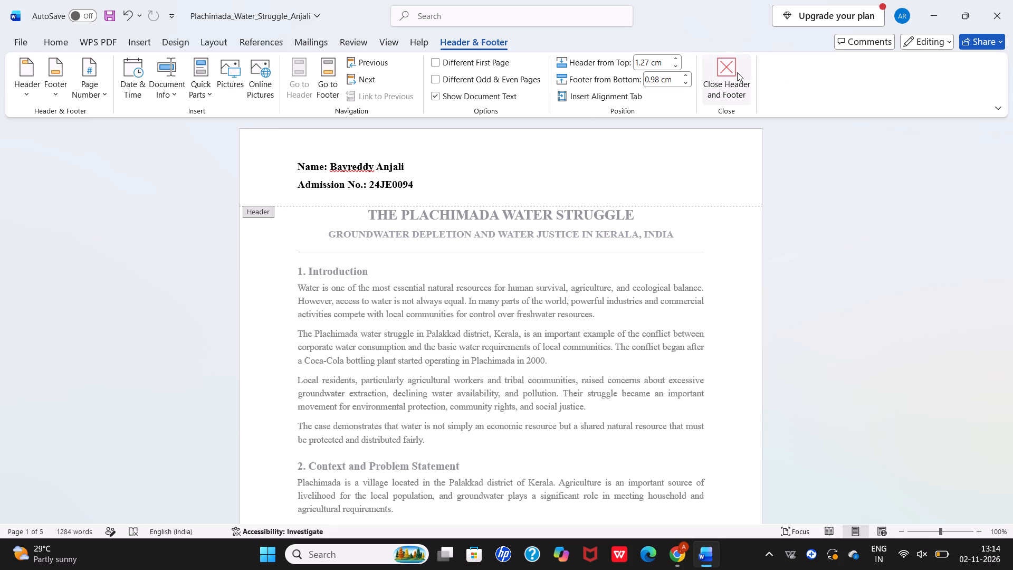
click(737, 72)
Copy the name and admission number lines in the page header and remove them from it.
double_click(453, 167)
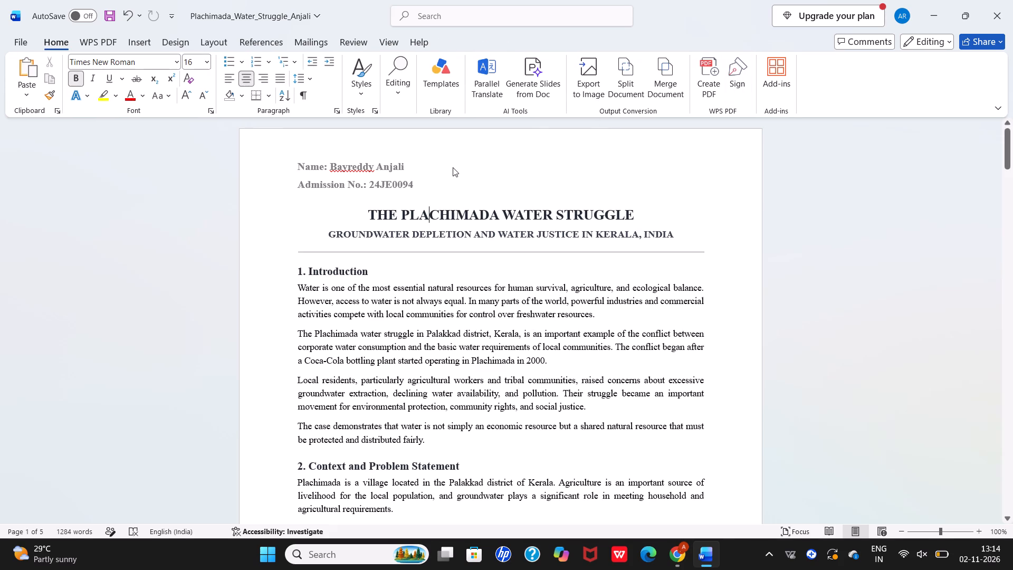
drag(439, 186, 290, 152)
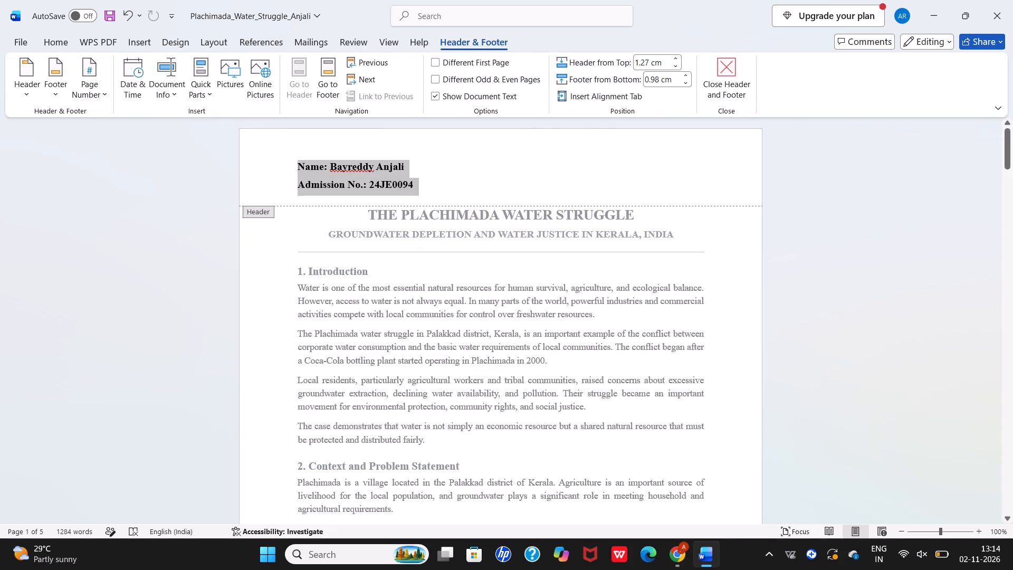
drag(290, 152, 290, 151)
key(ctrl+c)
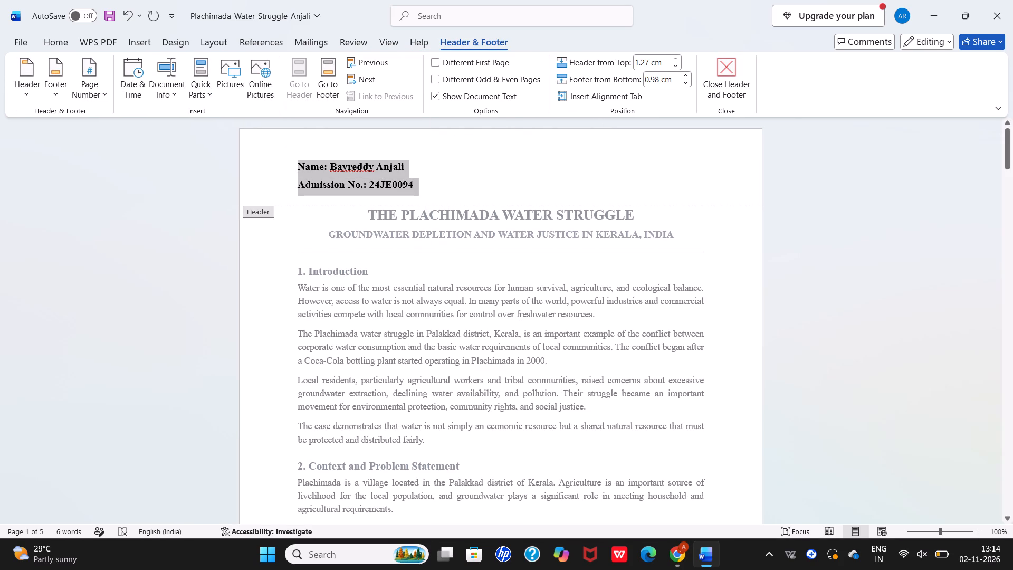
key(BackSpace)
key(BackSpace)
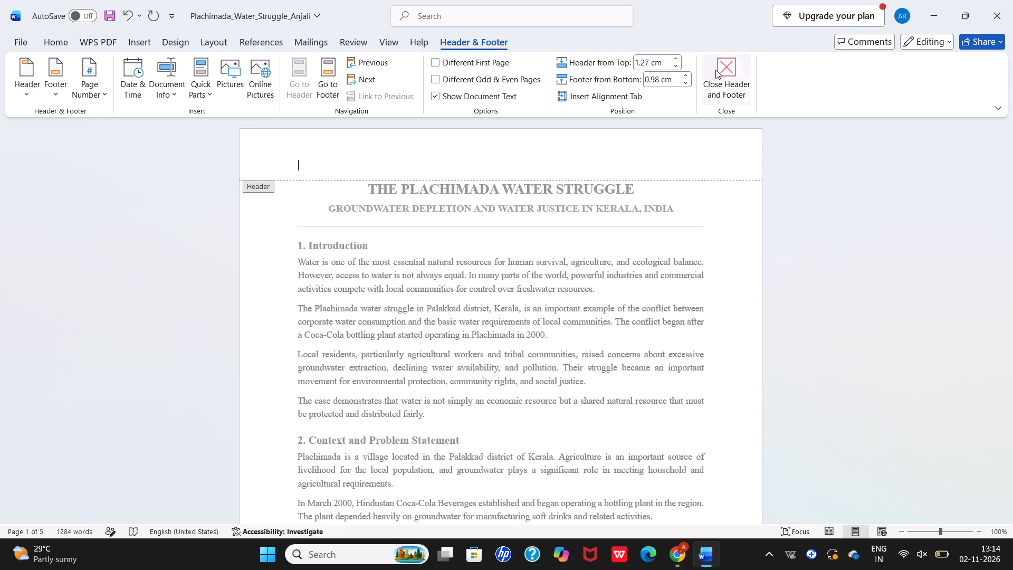
Return from the header to the document body and enter the label "Name:" directly before the main title on page 1.
click(727, 70)
click(689, 207)
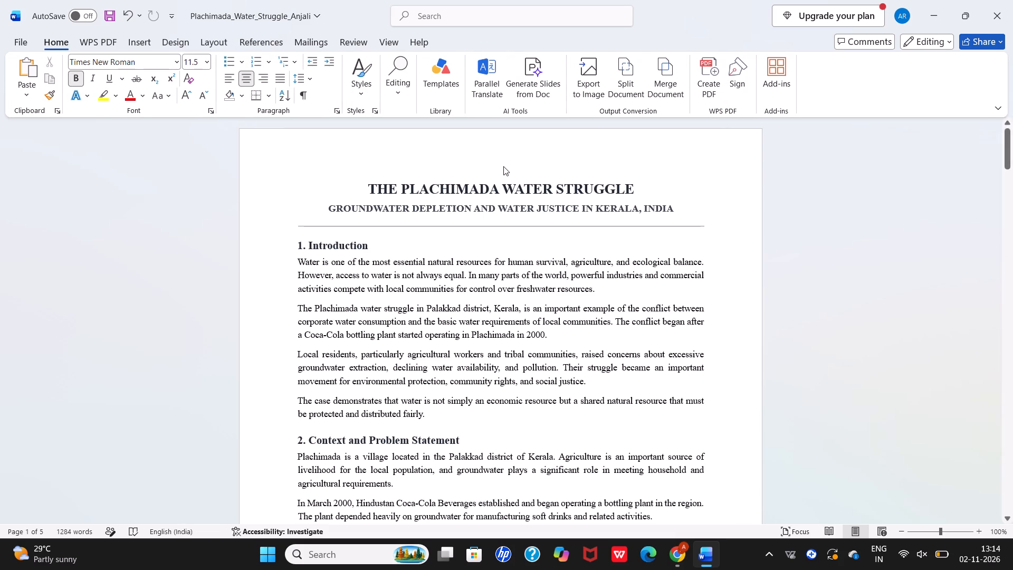
click(372, 166)
click(362, 176)
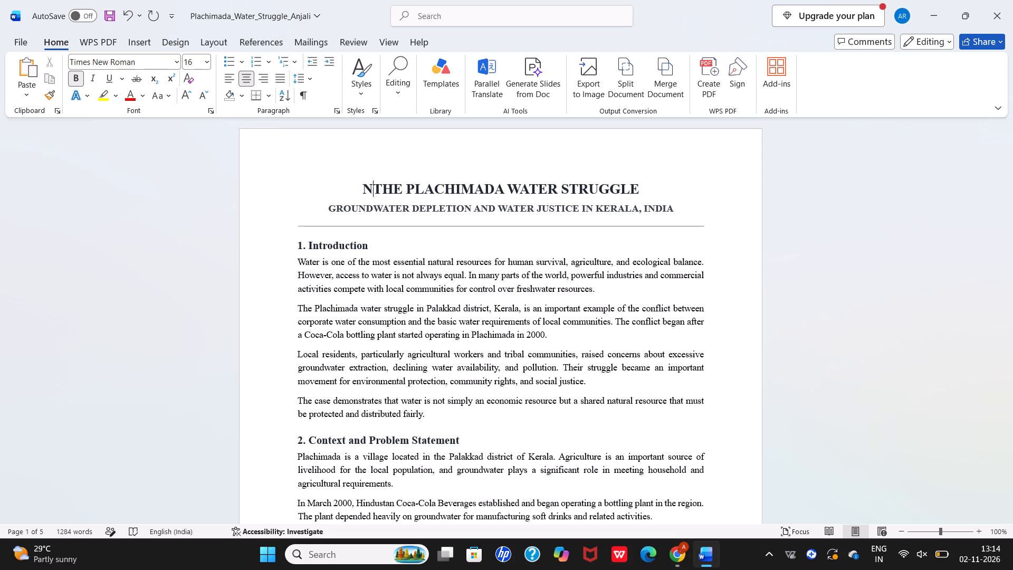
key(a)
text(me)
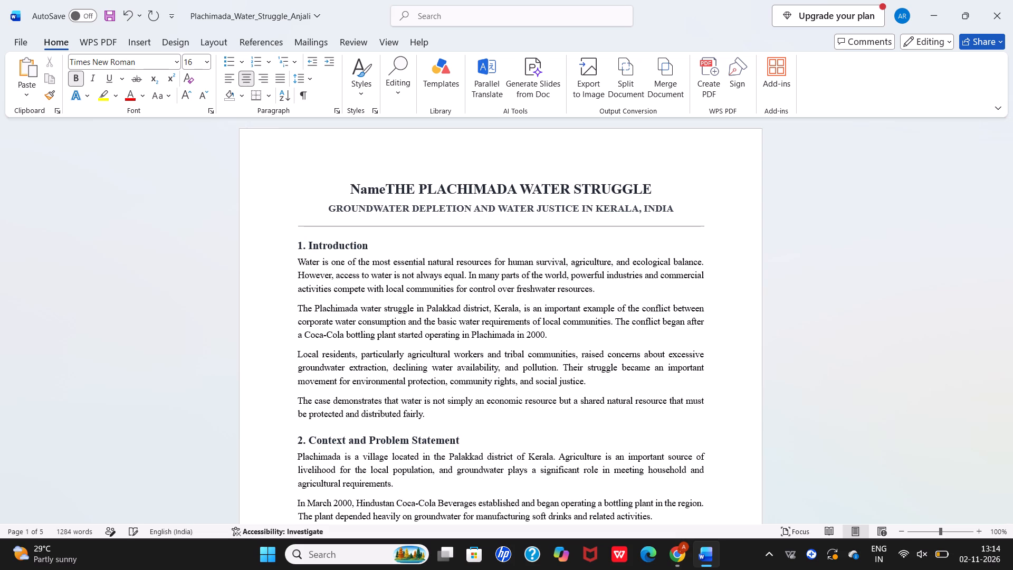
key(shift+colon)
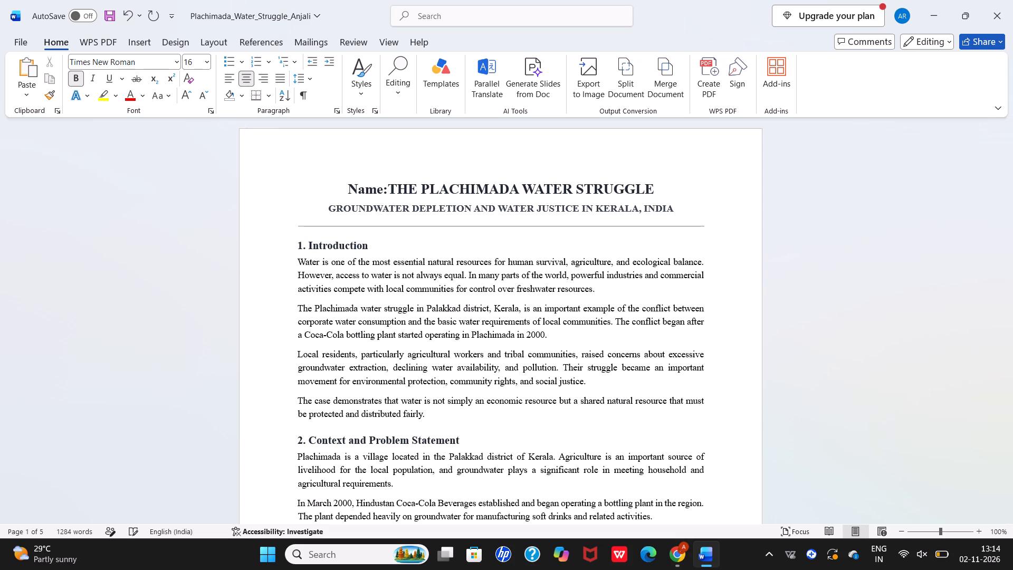
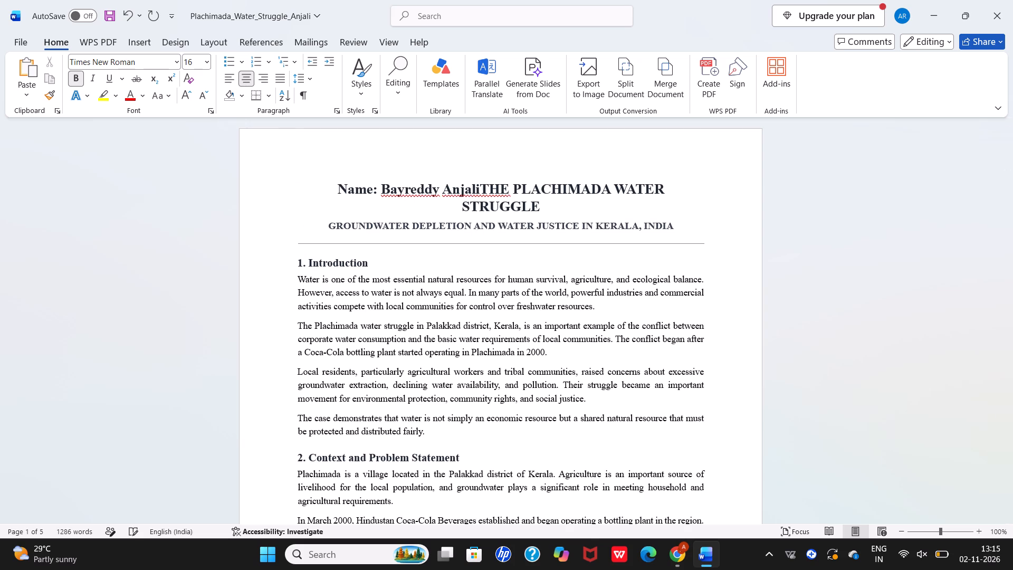
Separate the name line from the title so THE PLACHIMADA WATER STRUGGLE starts on its own line below it.
click(481, 182)
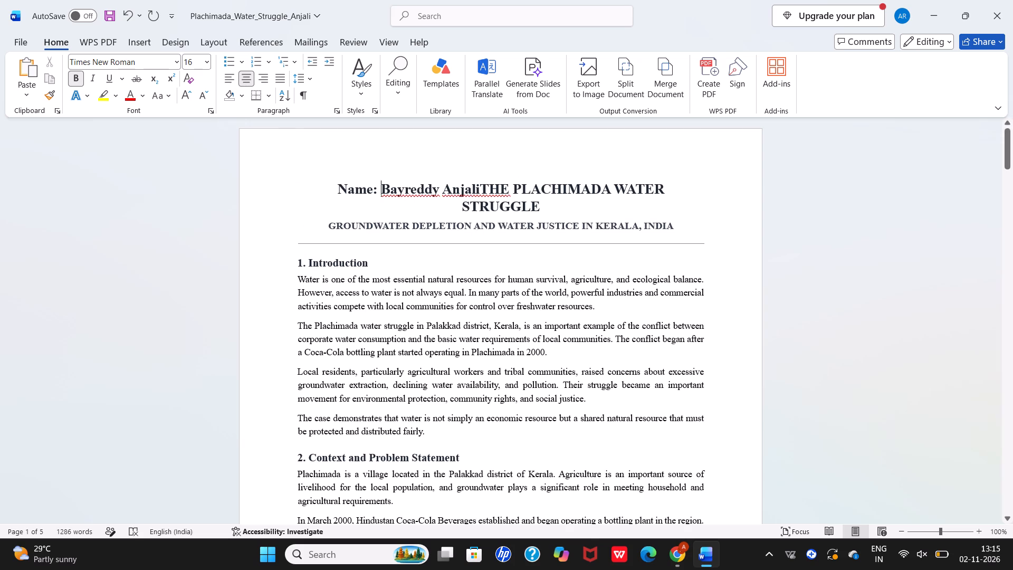
key(Return)
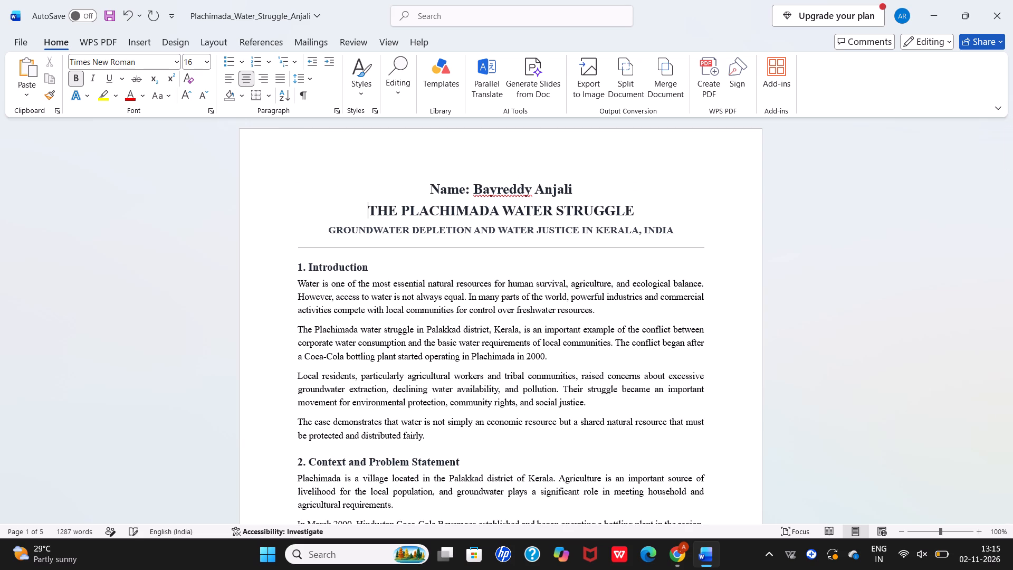
Place the text cursor at the start of the name line above the title.
click(605, 182)
click(426, 182)
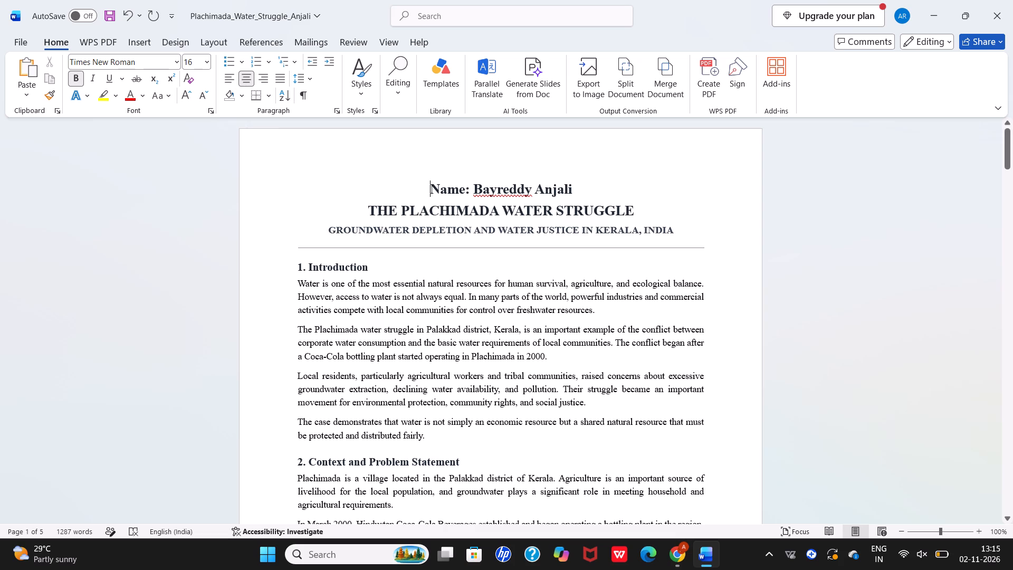
Move the name line above the title from the page centre to the left margin.
key(BackSpace)
key(BackSpace)
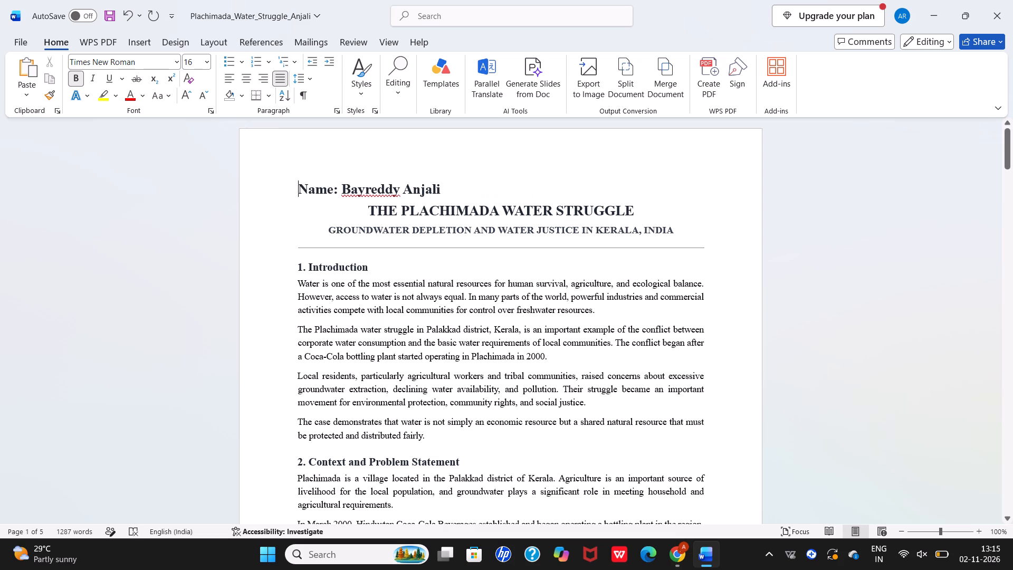
Add "Admission no:" and the student's admission number after a wide gap on the name line, with an empty line below it.
click(457, 186)
key(space)
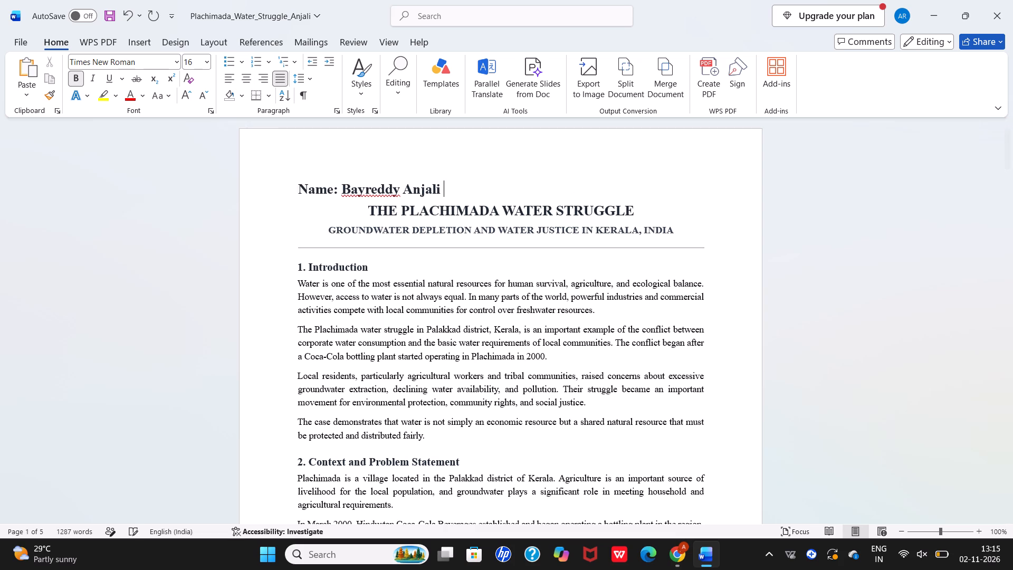
key(space)
key(space)
key(space)
key(space)
key(space)
key(space)
key(space)
key(space)
key(space)
key(space)
key(space)
key(space)
key(space)
key(space)
key(space)
key(space)
key(space)
key(space)
key(space)
key(space)
key(space)
key(space)
key(space)
key(space)
key(space)
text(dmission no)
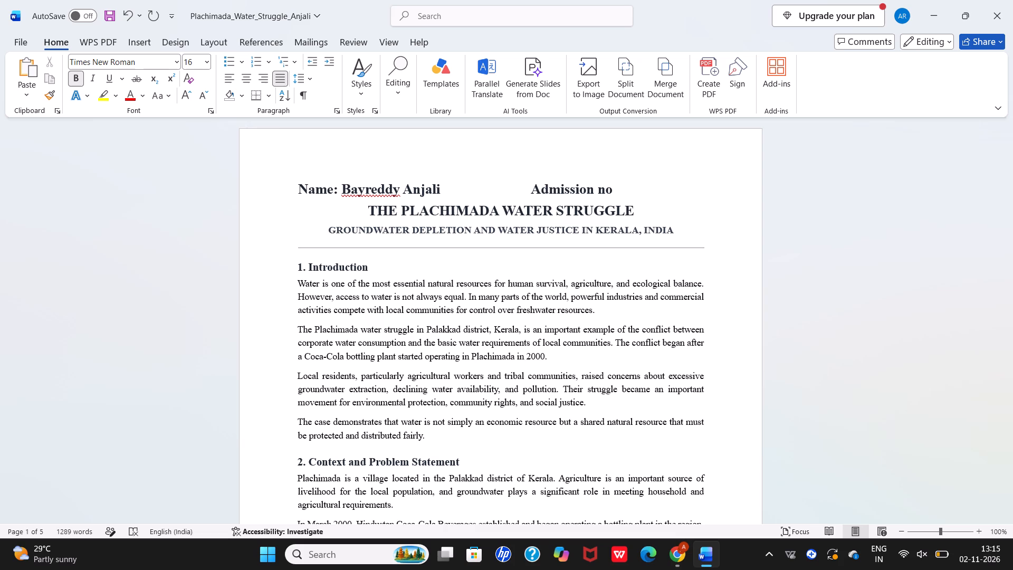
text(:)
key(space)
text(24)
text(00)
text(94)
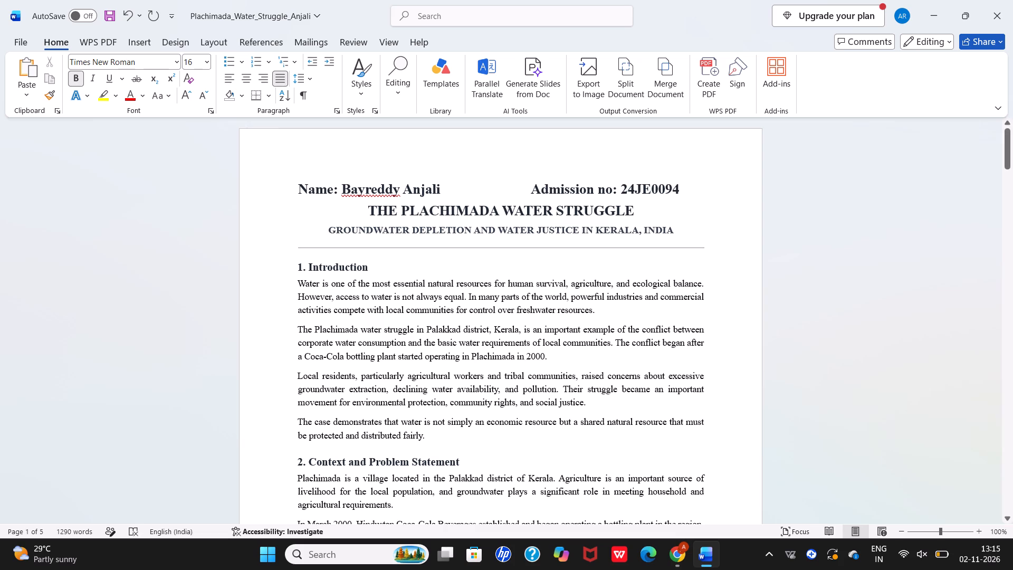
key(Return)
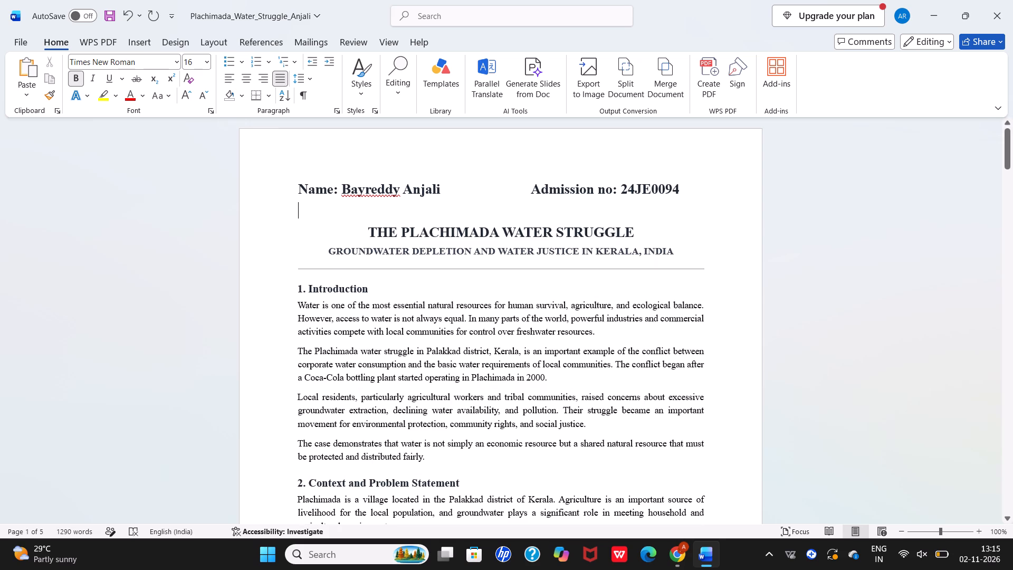
Set the font size of the name and admission number line to 14.
drag(448, 190, 307, 190)
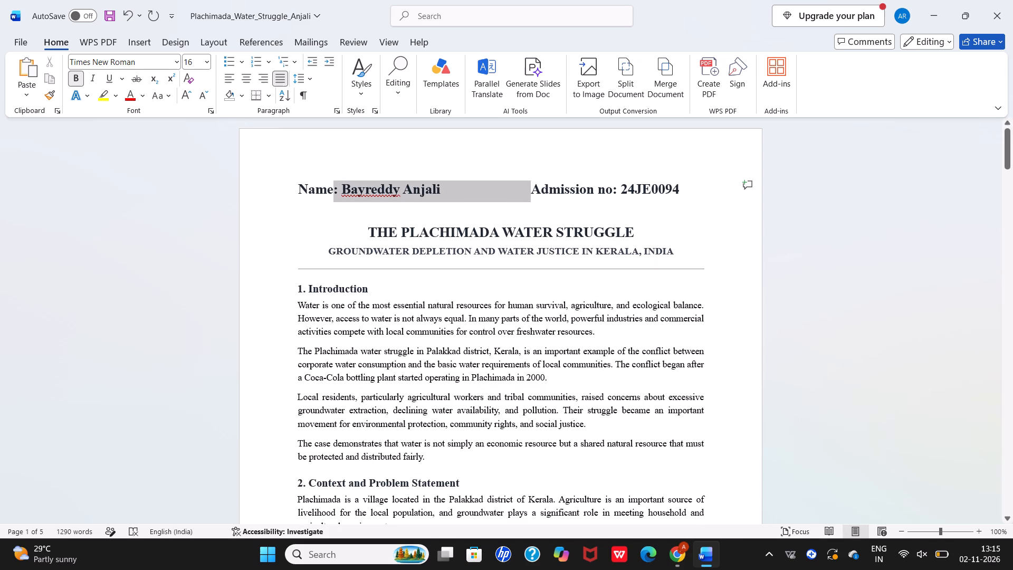
drag(307, 190, 291, 189)
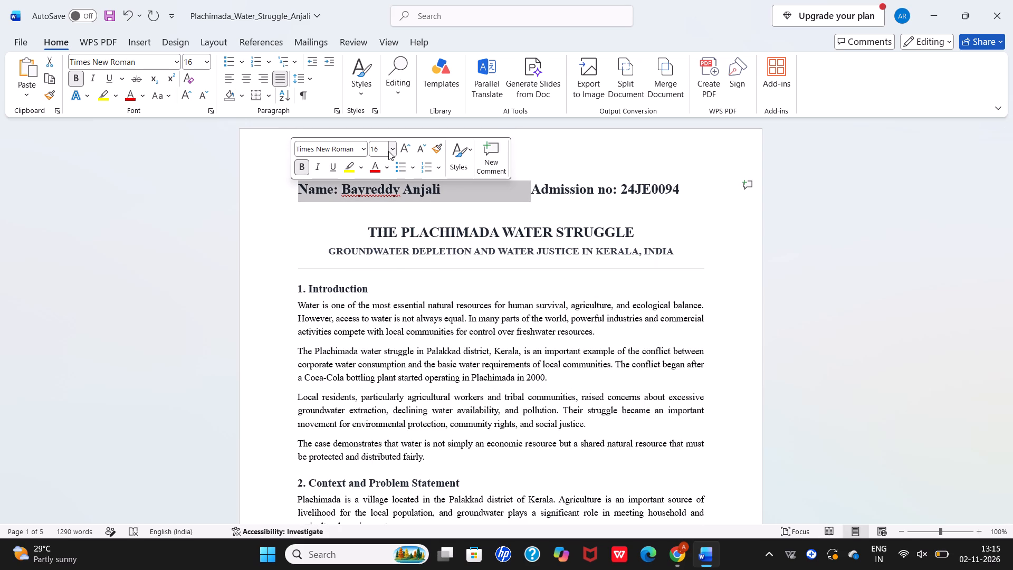
click(388, 151)
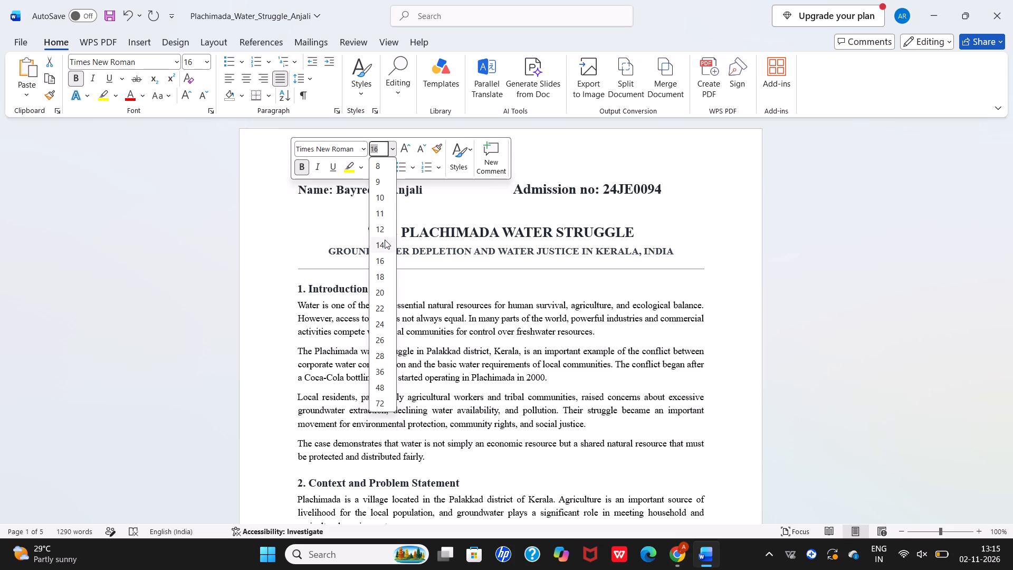
click(385, 237)
drag(666, 189, 592, 192)
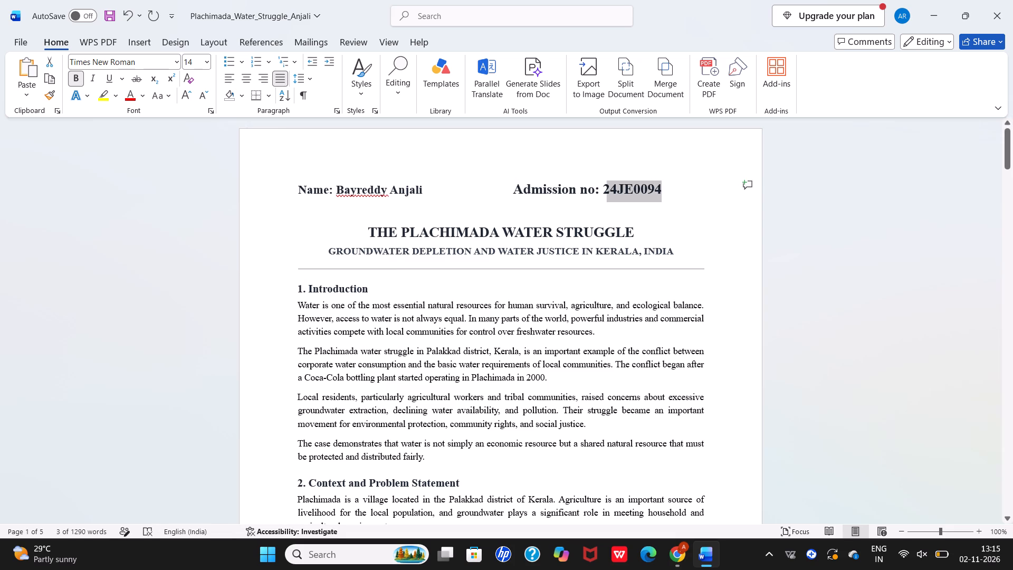
drag(592, 192, 513, 196)
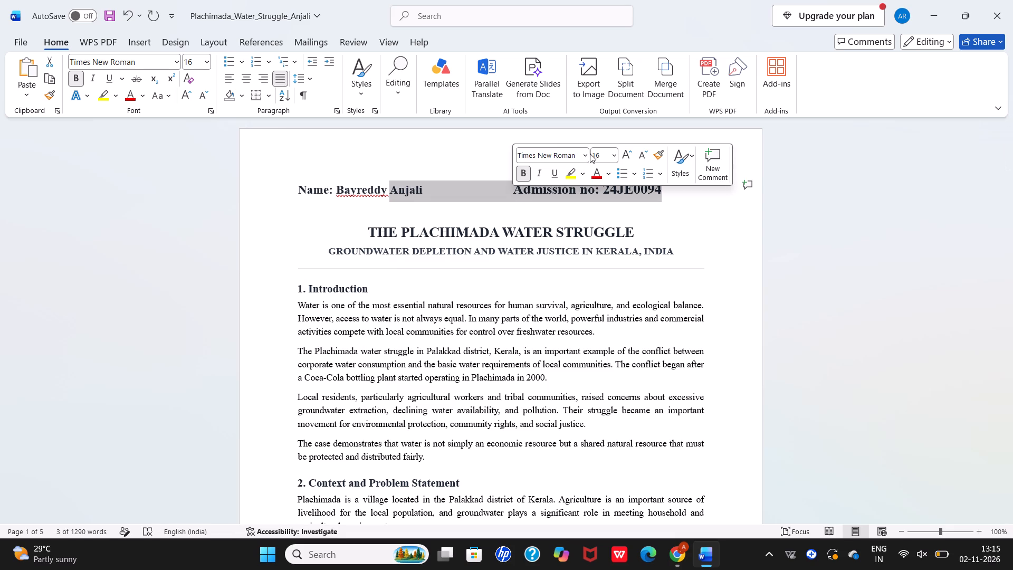
click(611, 154)
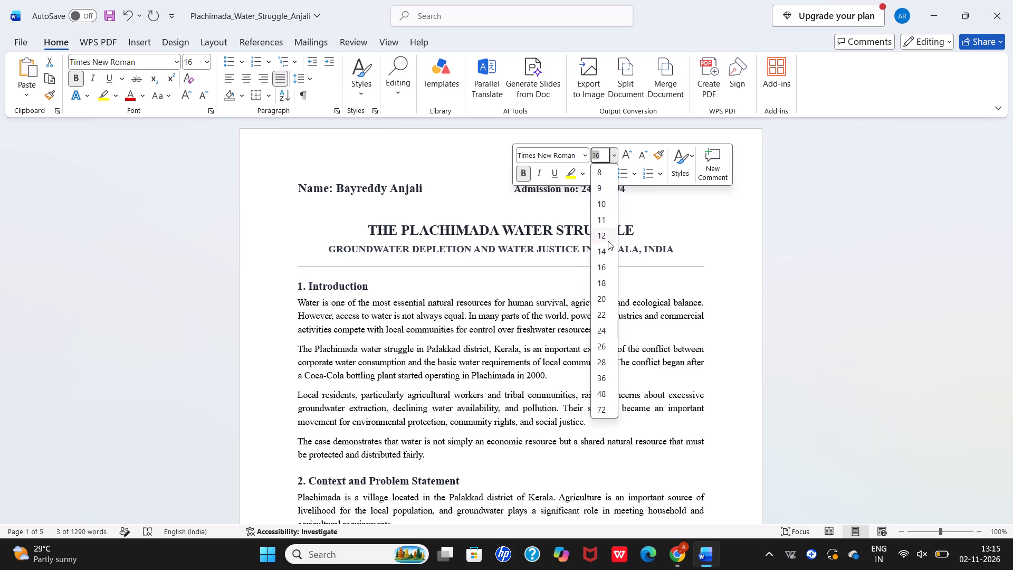
click(607, 245)
click(667, 201)
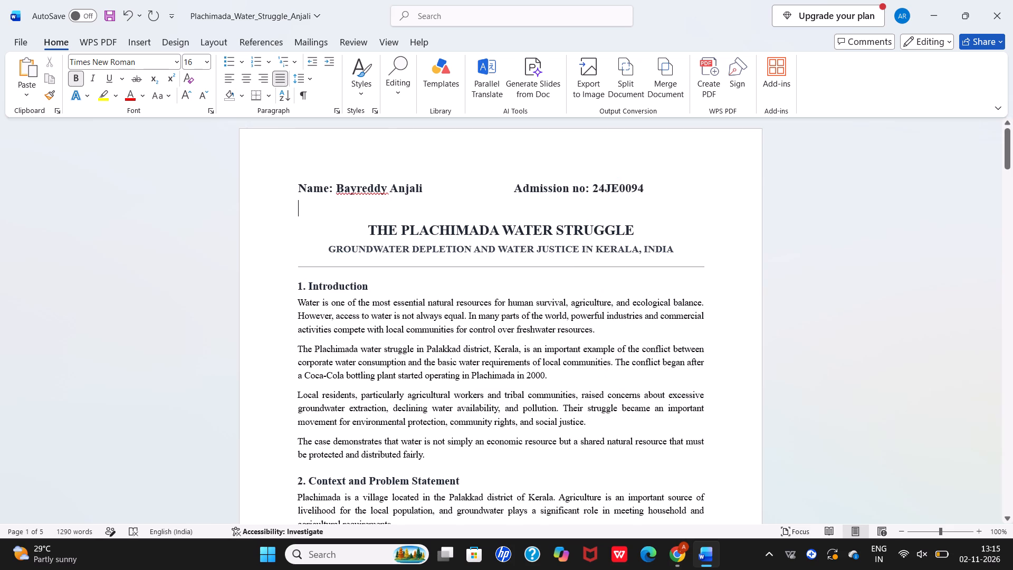
click(679, 226)
Review the layout of the text and pictures across all pages, from the title to the references.
scroll(615, 297, down, 4)
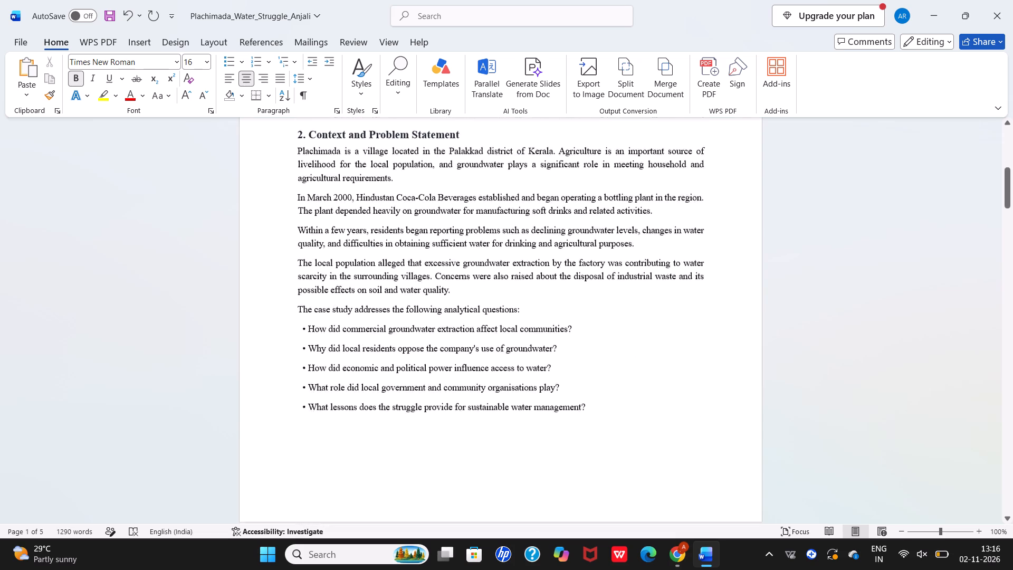
scroll(615, 297, down, 6)
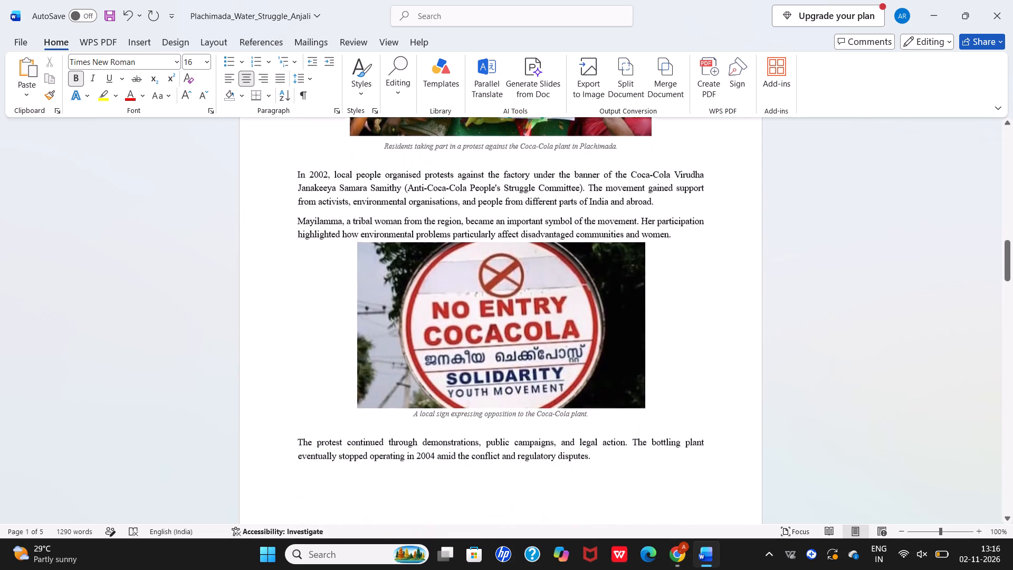
scroll(615, 297, down, 6)
scroll(615, 297, up, 3)
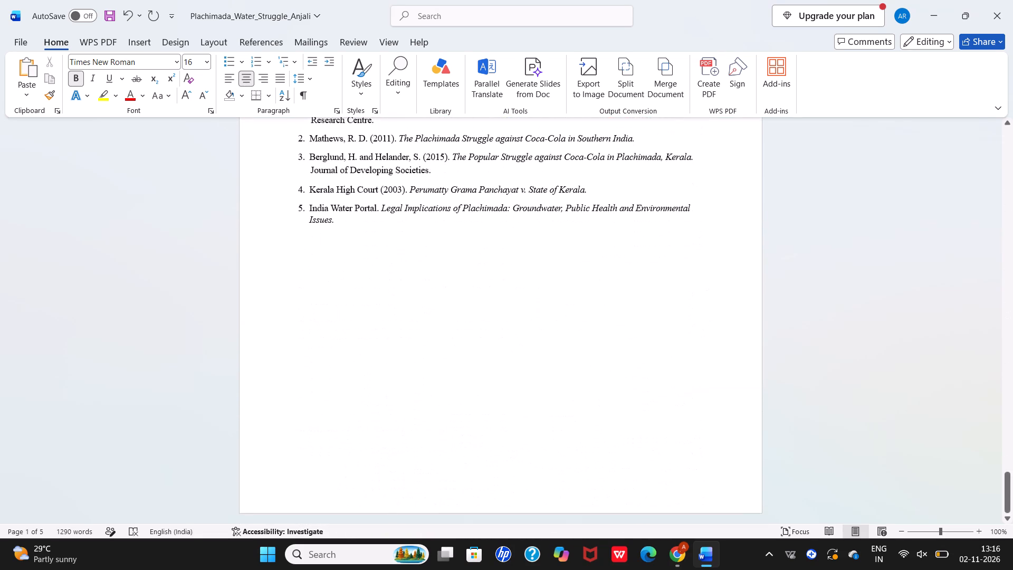
scroll(615, 297, up, 20)
scroll(615, 297, up, 9)
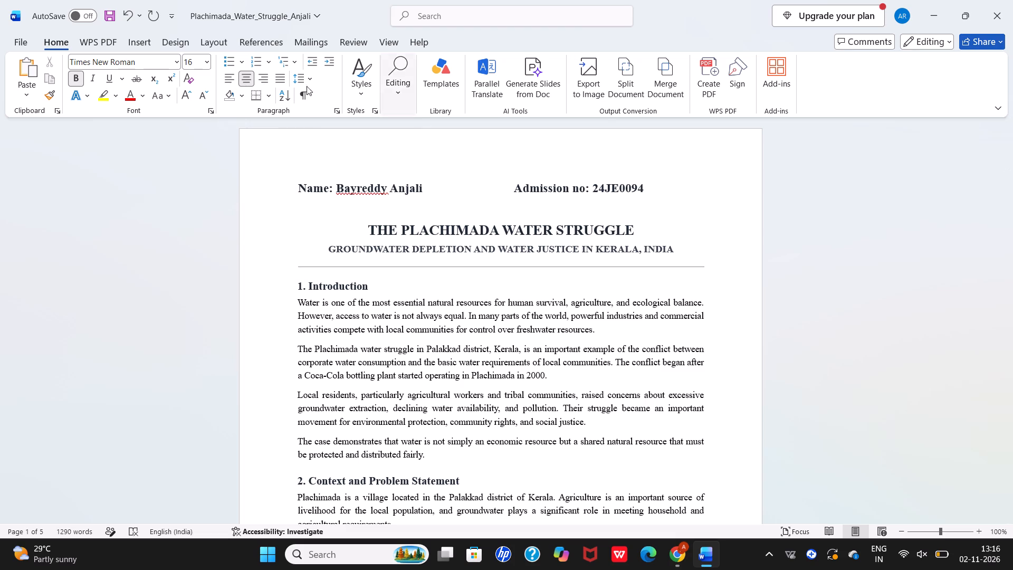
click(22, 40)
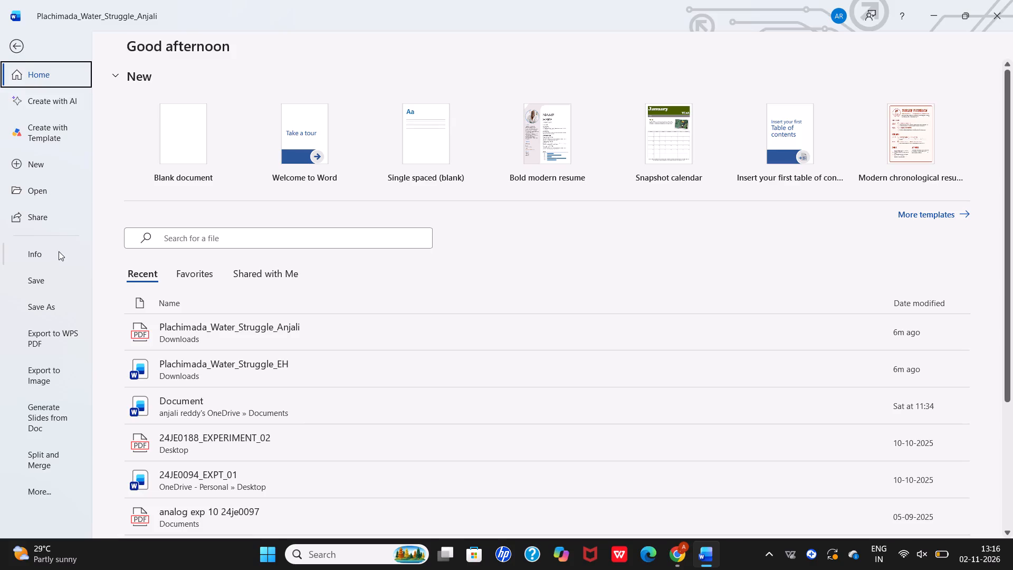
click(40, 308)
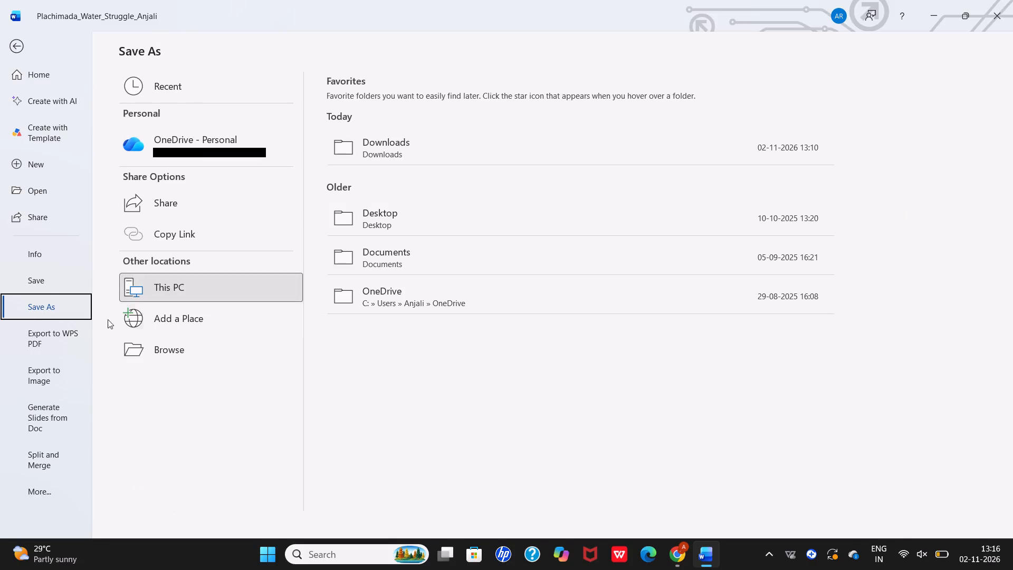
scroll(67, 146, down, 1)
click(431, 145)
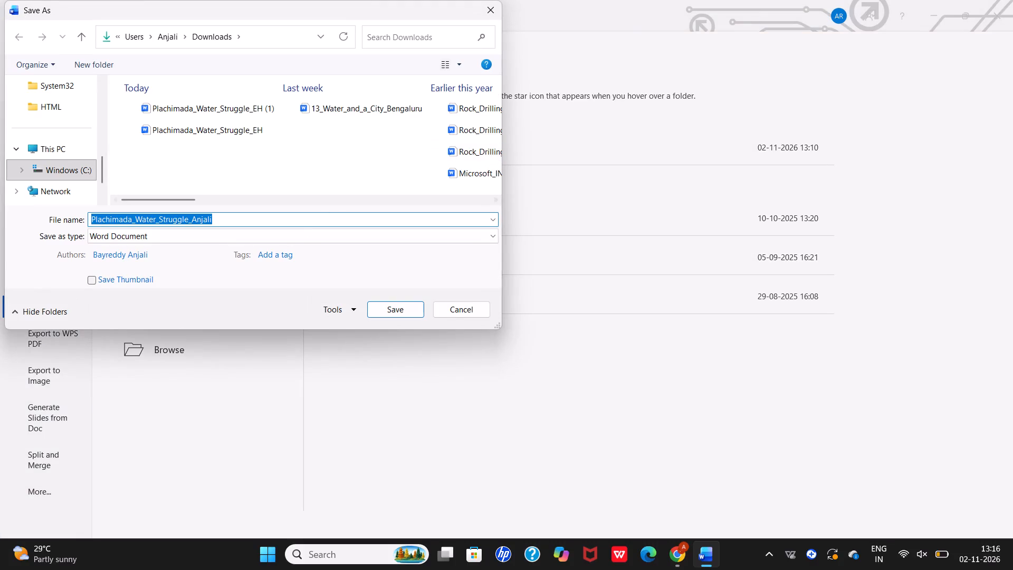
click(309, 216)
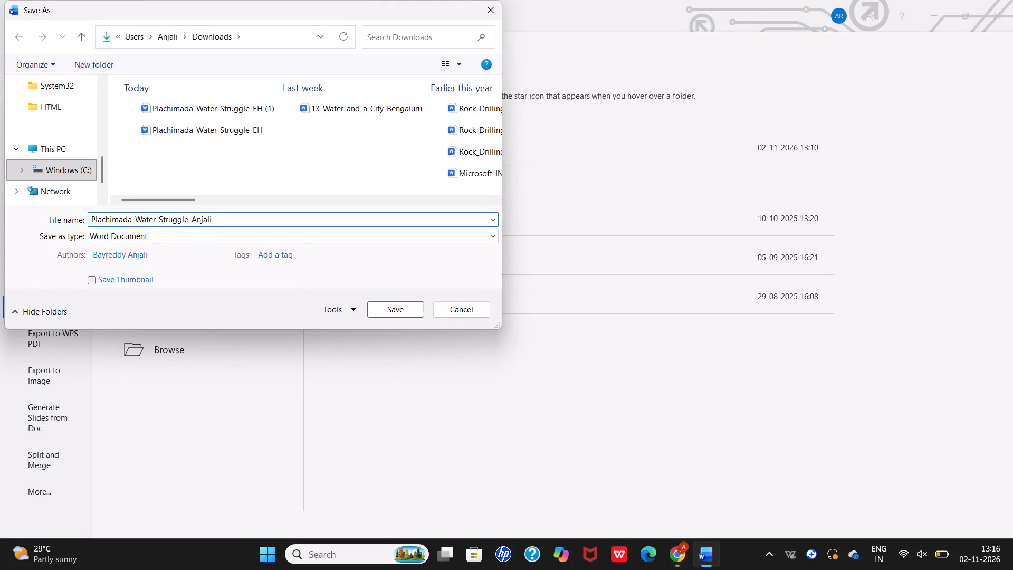
click(305, 234)
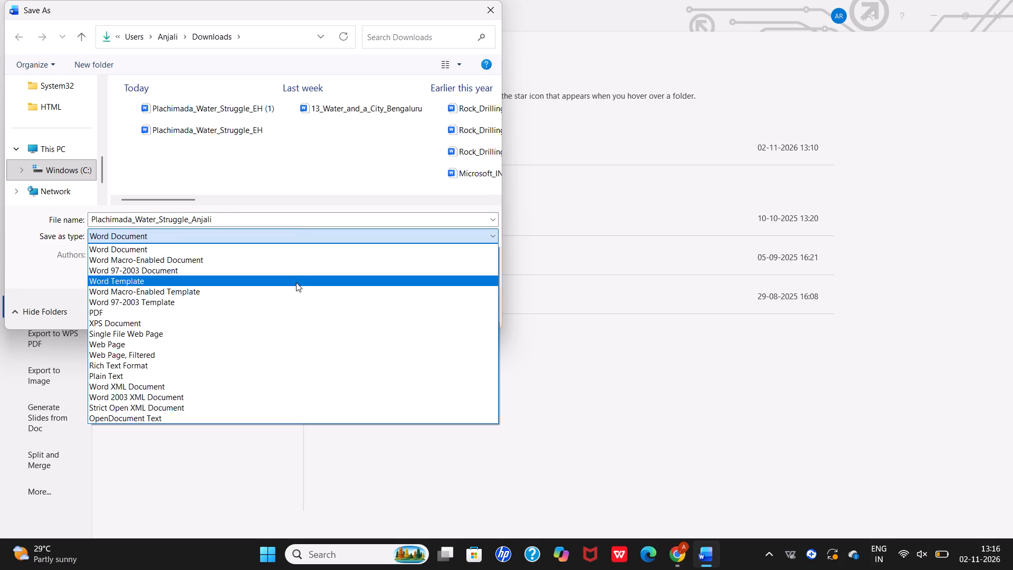
click(297, 309)
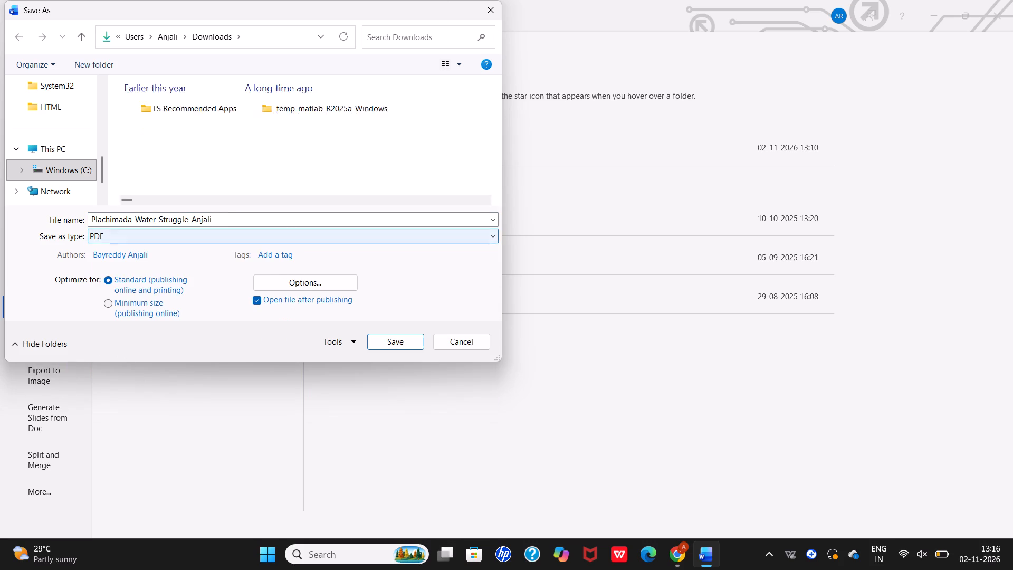
click(285, 220)
click(285, 220)
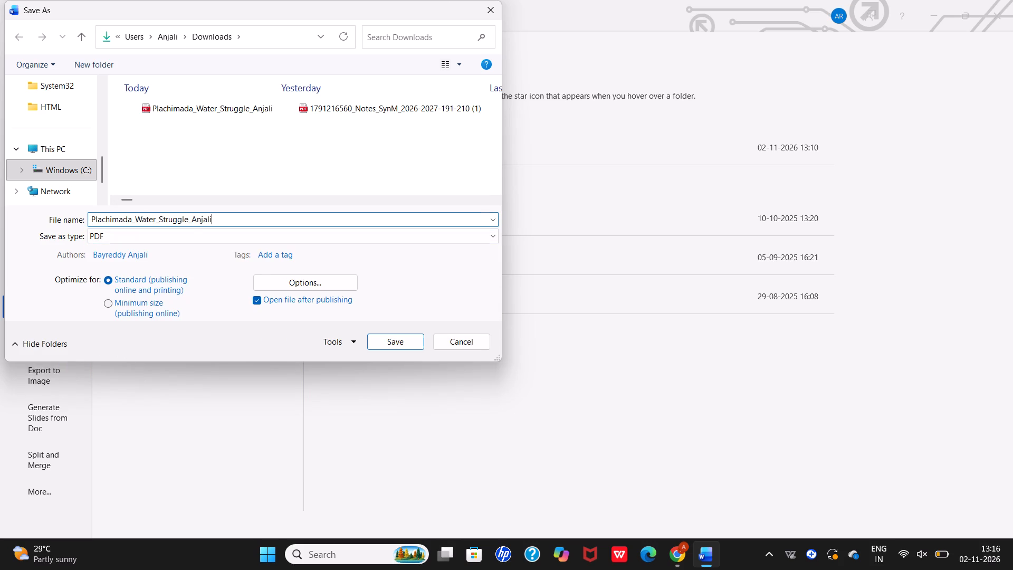
key(BackSpace)
key(BackSpace)
key(BackSpace)
key(BackSpace)
key(BackSpace)
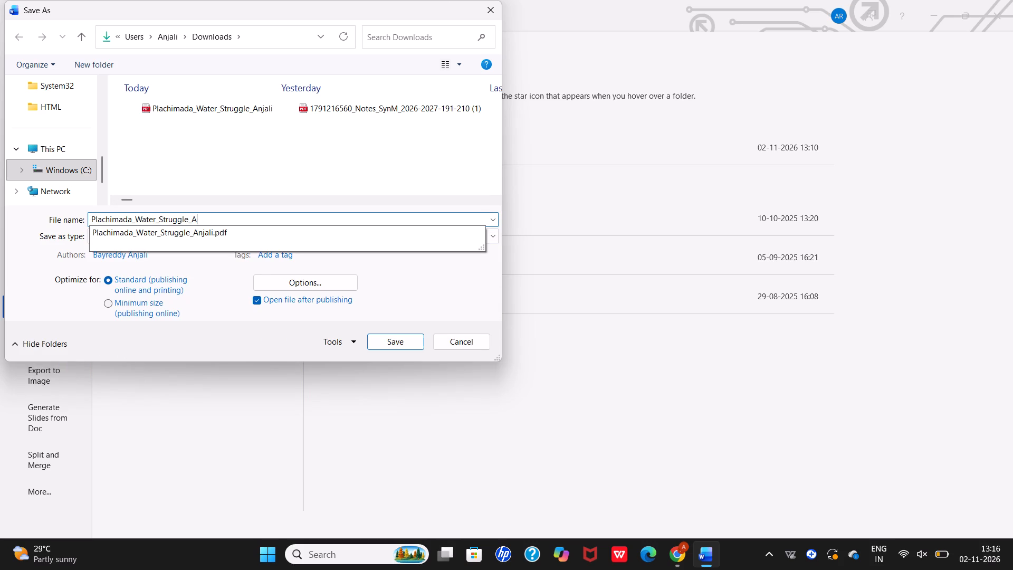
key(BackSpace)
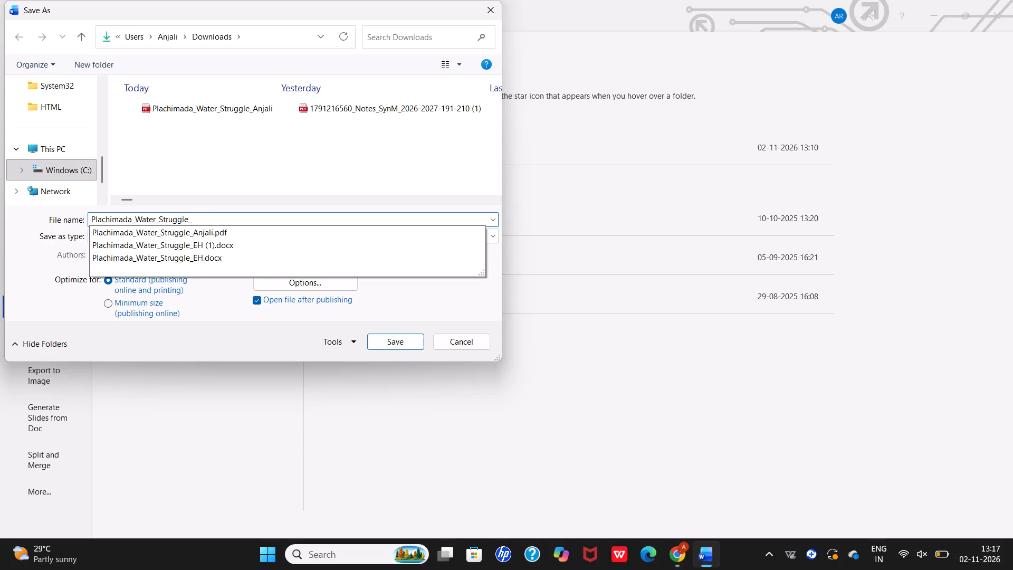
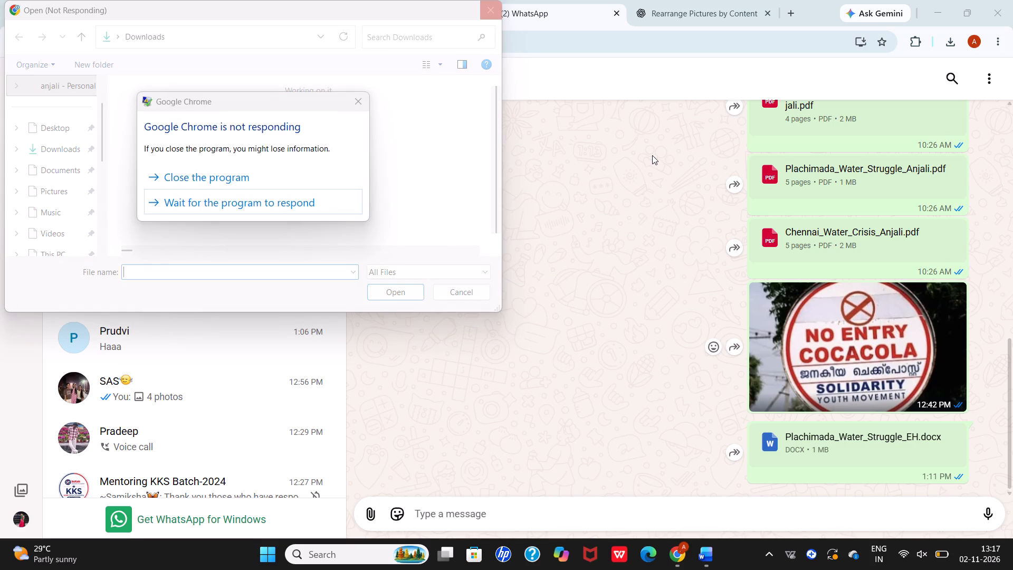
Close the Google Chrome program that has stopped responding while opening a file for the WhatsApp chat.
click(311, 168)
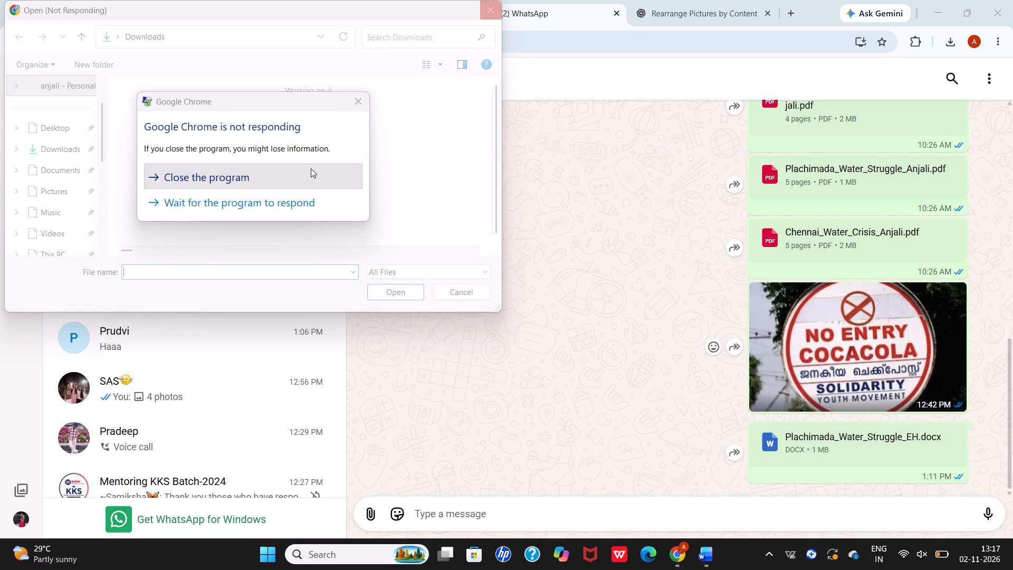
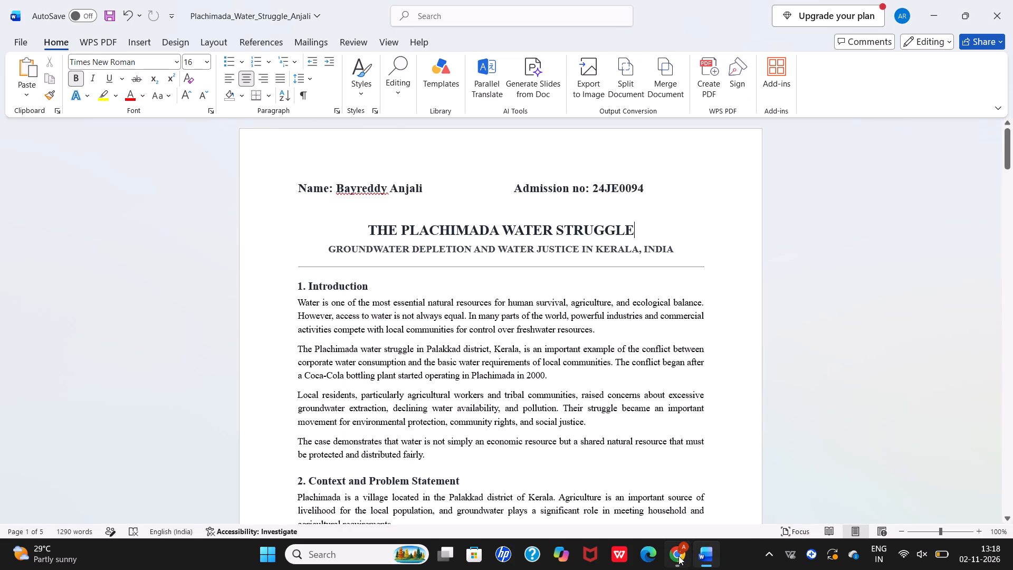
Switch to Chrome and return to its file selection window for the Downloads folder.
click(678, 556)
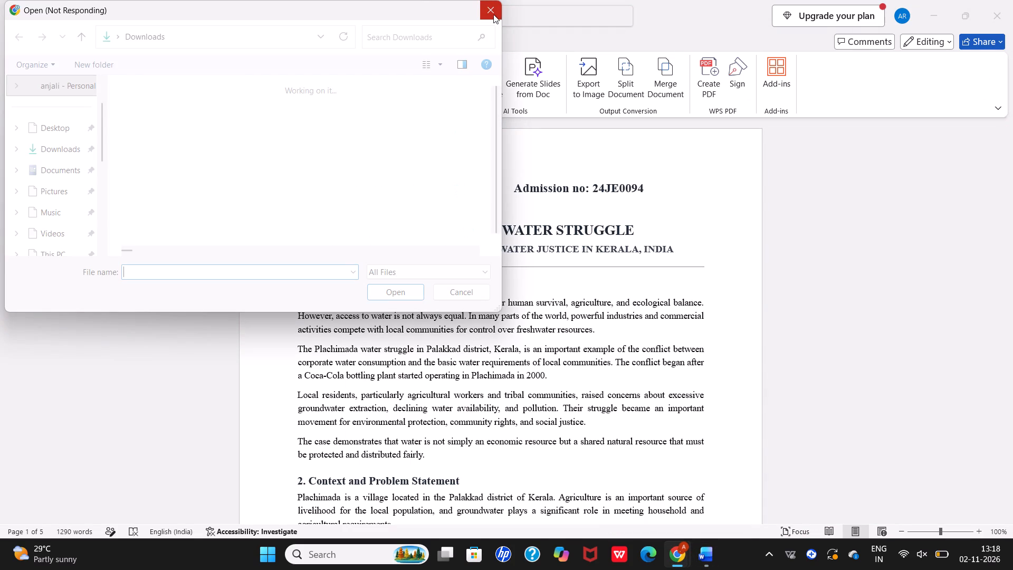
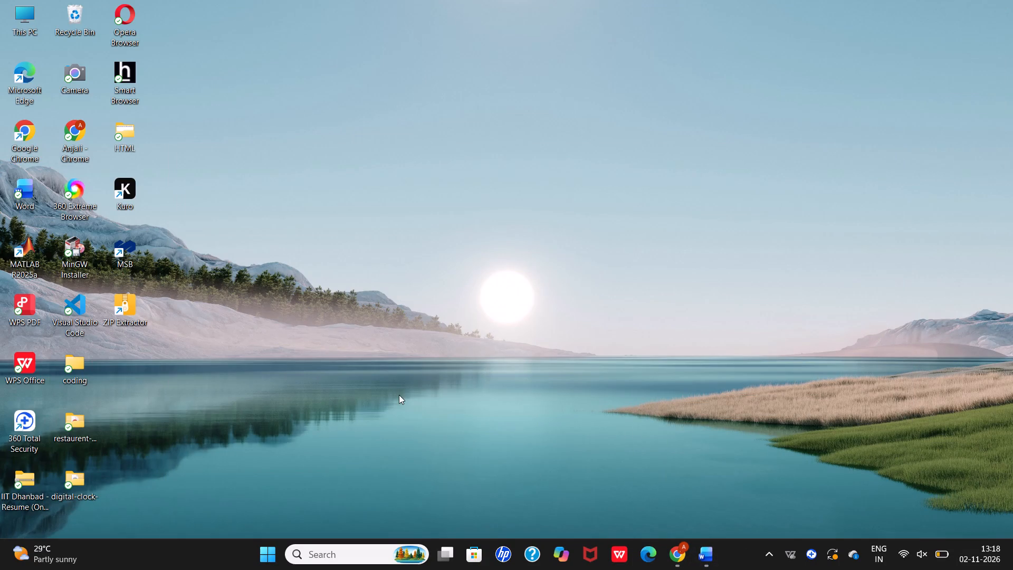
Switch to File Explorer and open the Documents folder to look for the saved assignment PDF.
double_click(26, 25)
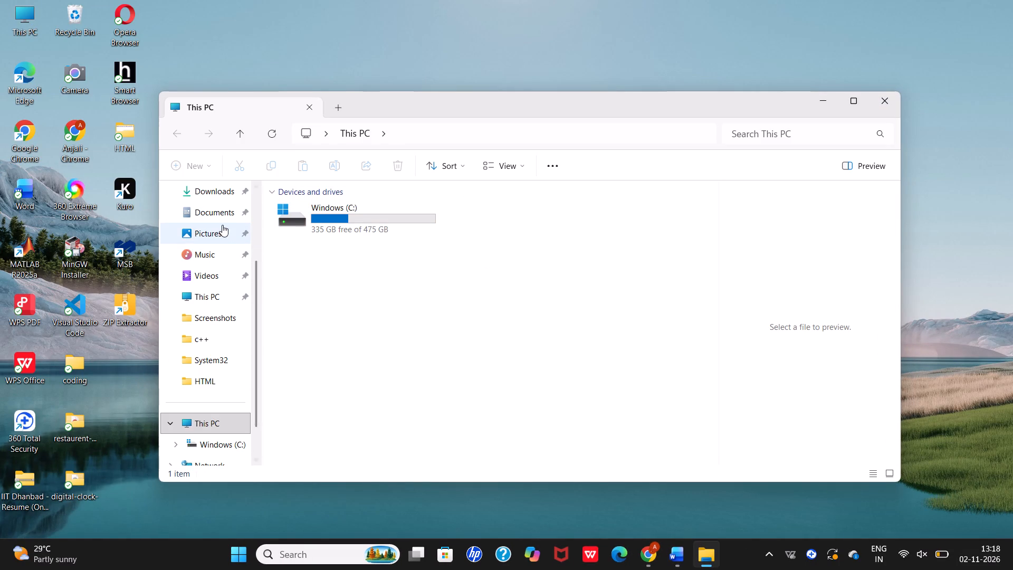
click(219, 217)
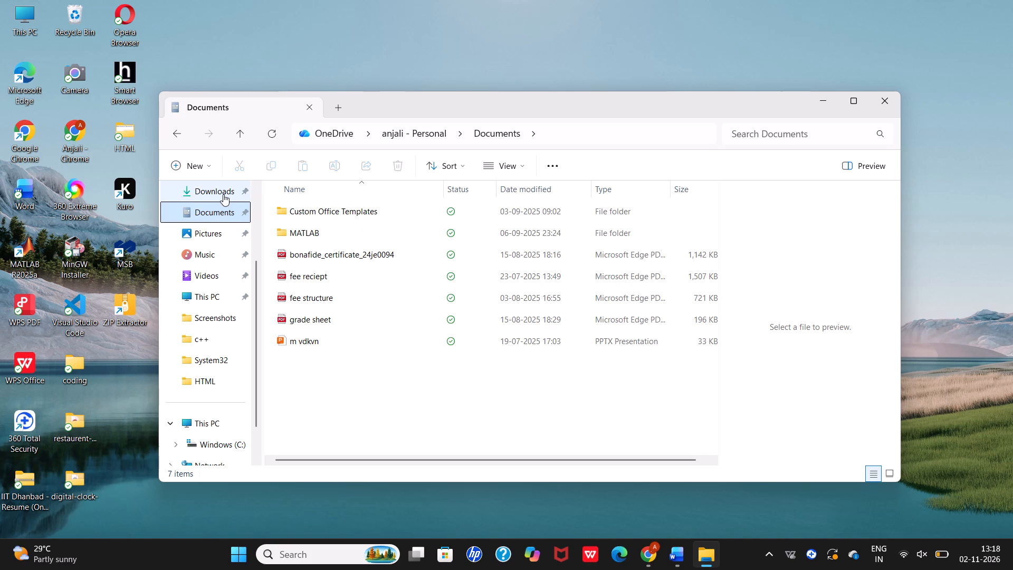
Open the Downloads folder and select the Plachimada_Water_Struggle_Assignment PDF for sharing in the WhatsApp chat.
click(223, 193)
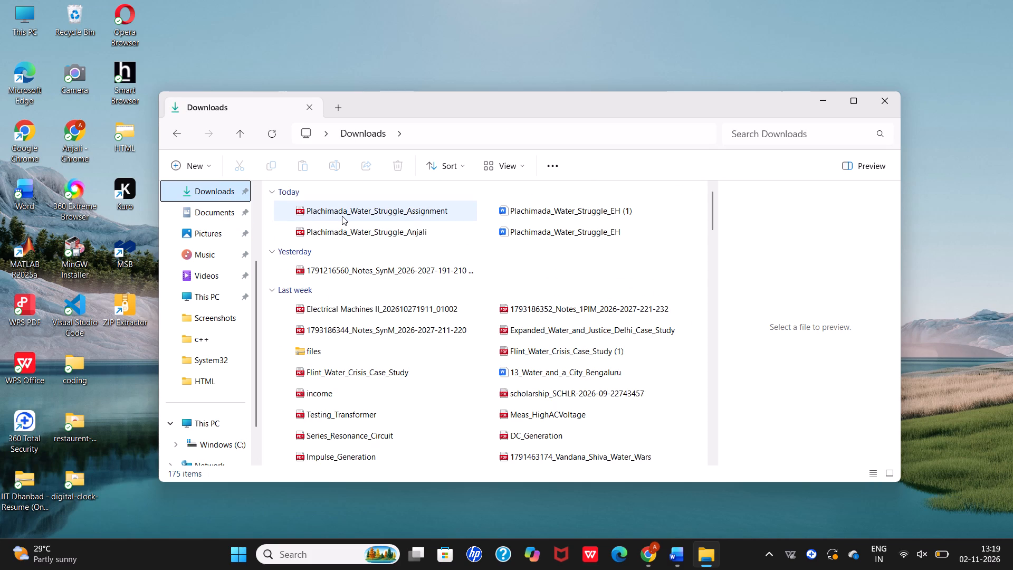
right_click(347, 218)
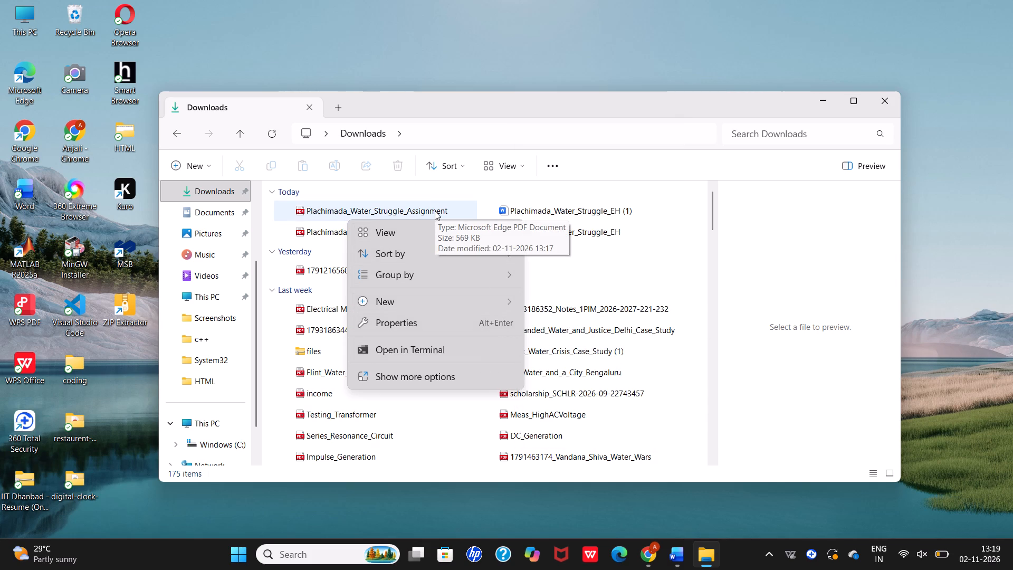